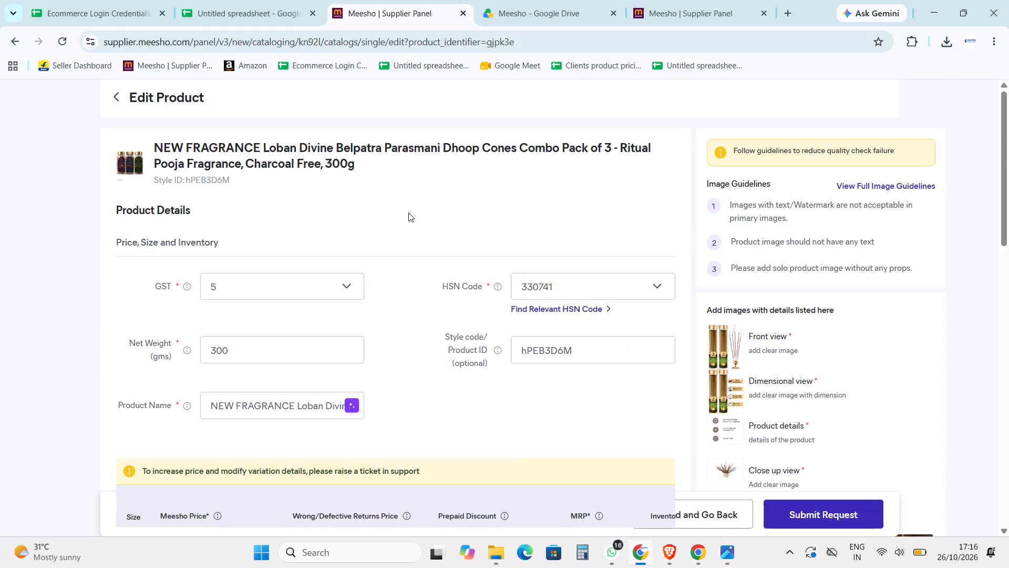
{"action": "scroll", "coordinate": [408, 212], "scroll_direction": "down", "scroll_amount": 10}
{"action": "scroll", "coordinate": [411, 211], "scroll_direction": "up", "scroll_amount": 5}
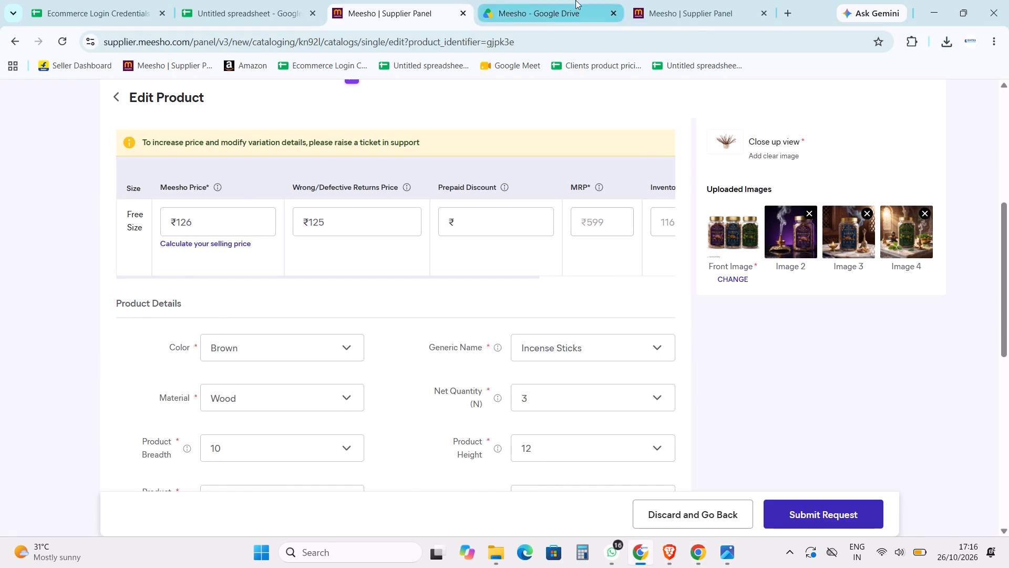
{"action": "left_click", "coordinate": [653, 0]}
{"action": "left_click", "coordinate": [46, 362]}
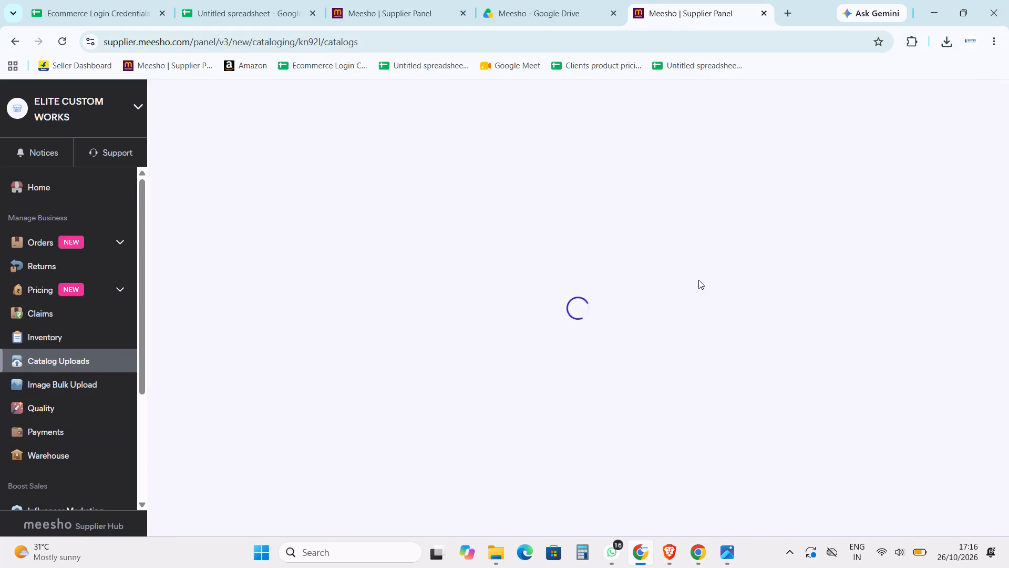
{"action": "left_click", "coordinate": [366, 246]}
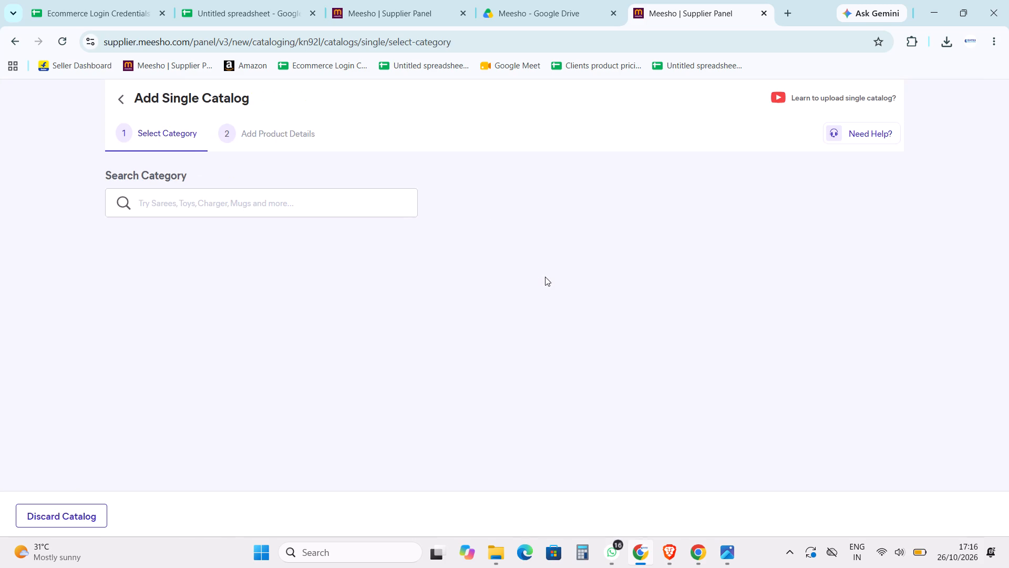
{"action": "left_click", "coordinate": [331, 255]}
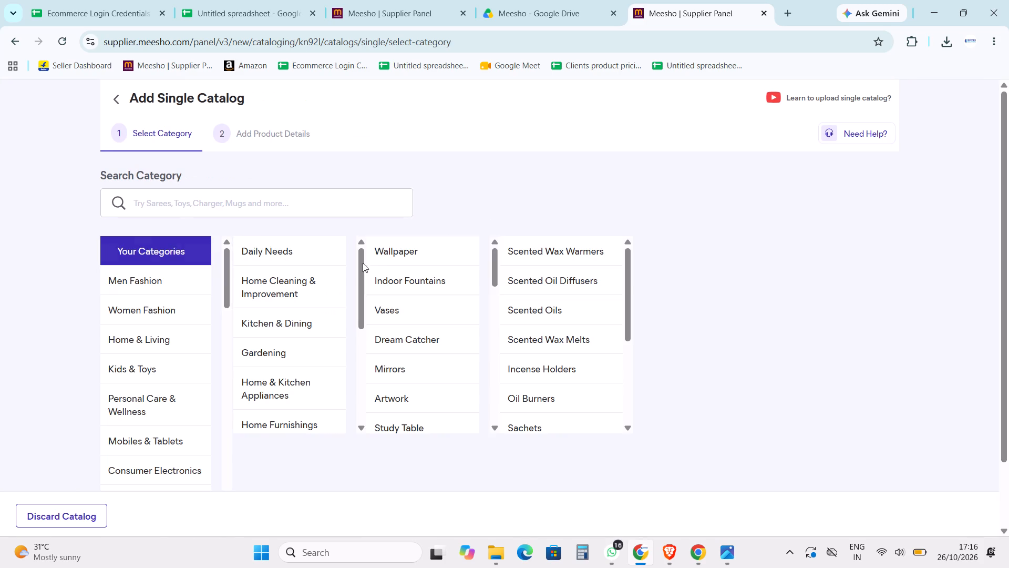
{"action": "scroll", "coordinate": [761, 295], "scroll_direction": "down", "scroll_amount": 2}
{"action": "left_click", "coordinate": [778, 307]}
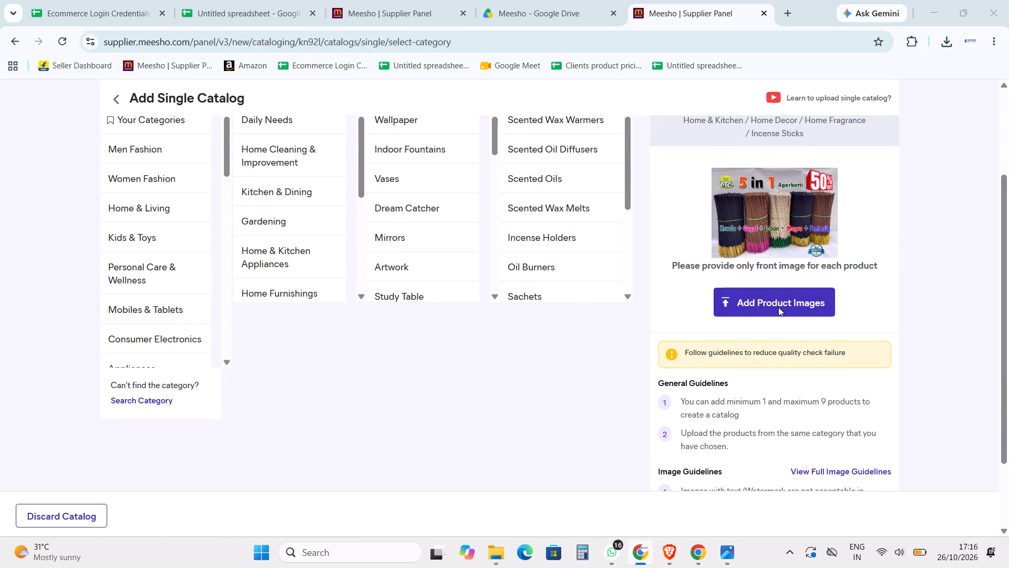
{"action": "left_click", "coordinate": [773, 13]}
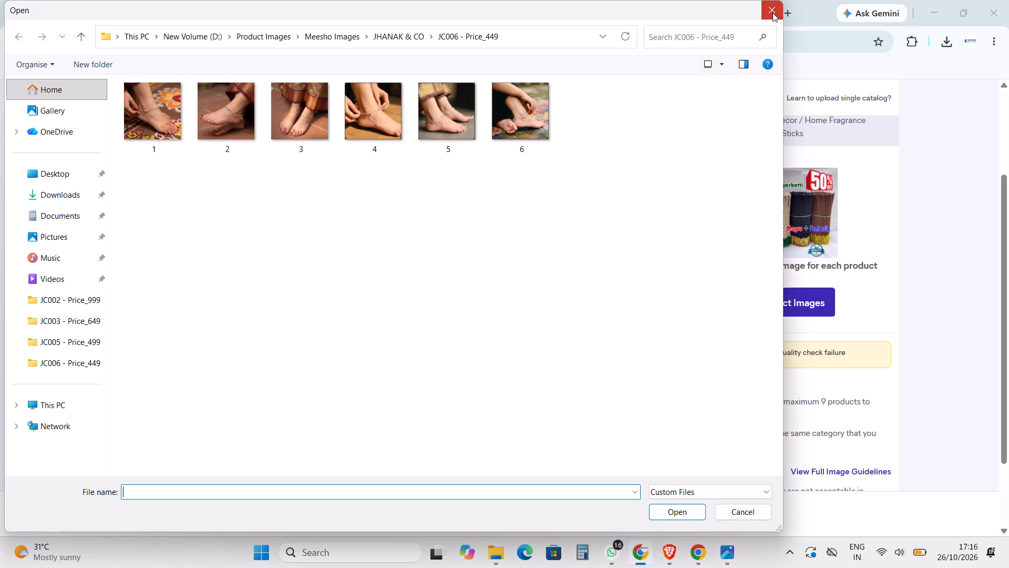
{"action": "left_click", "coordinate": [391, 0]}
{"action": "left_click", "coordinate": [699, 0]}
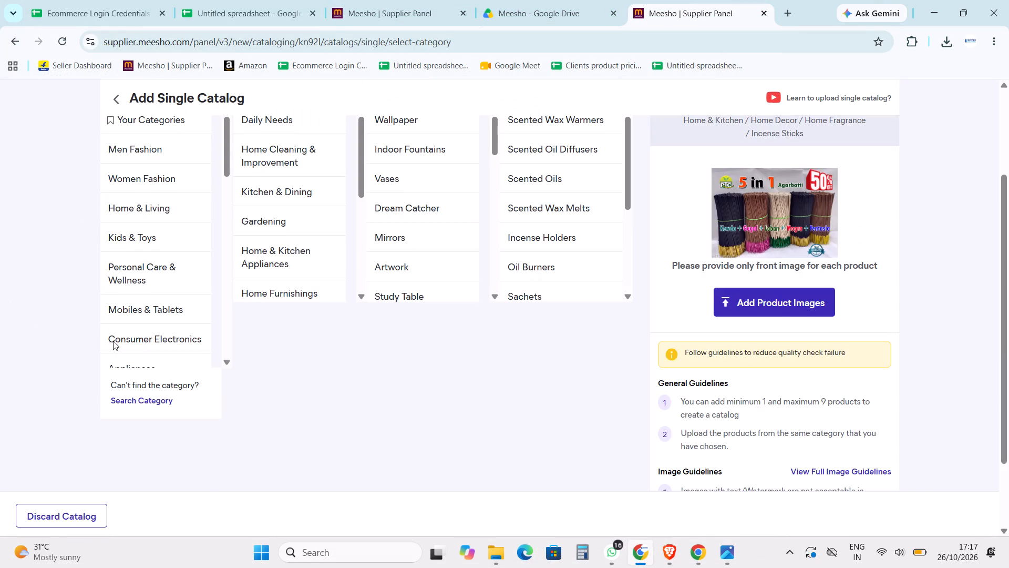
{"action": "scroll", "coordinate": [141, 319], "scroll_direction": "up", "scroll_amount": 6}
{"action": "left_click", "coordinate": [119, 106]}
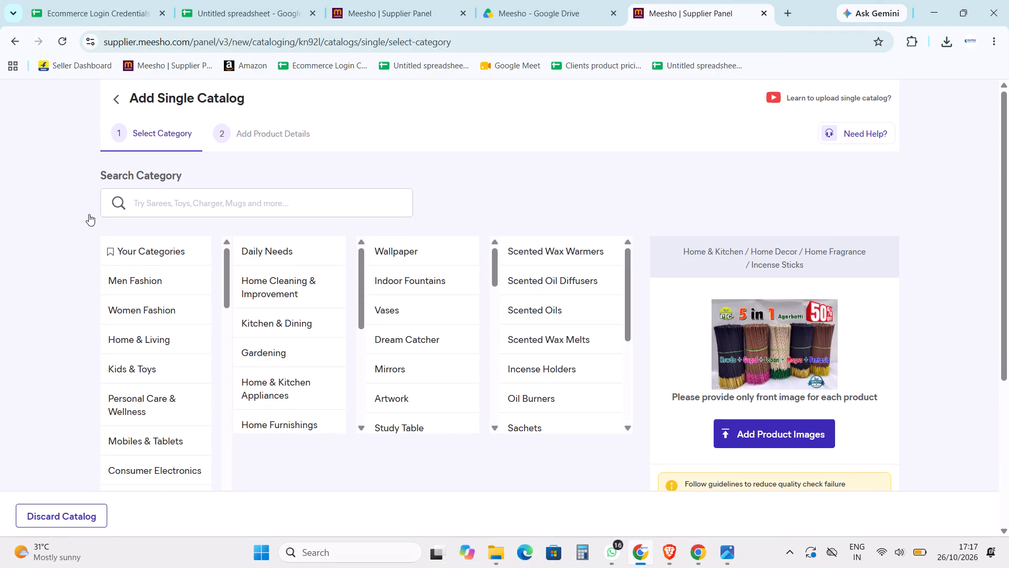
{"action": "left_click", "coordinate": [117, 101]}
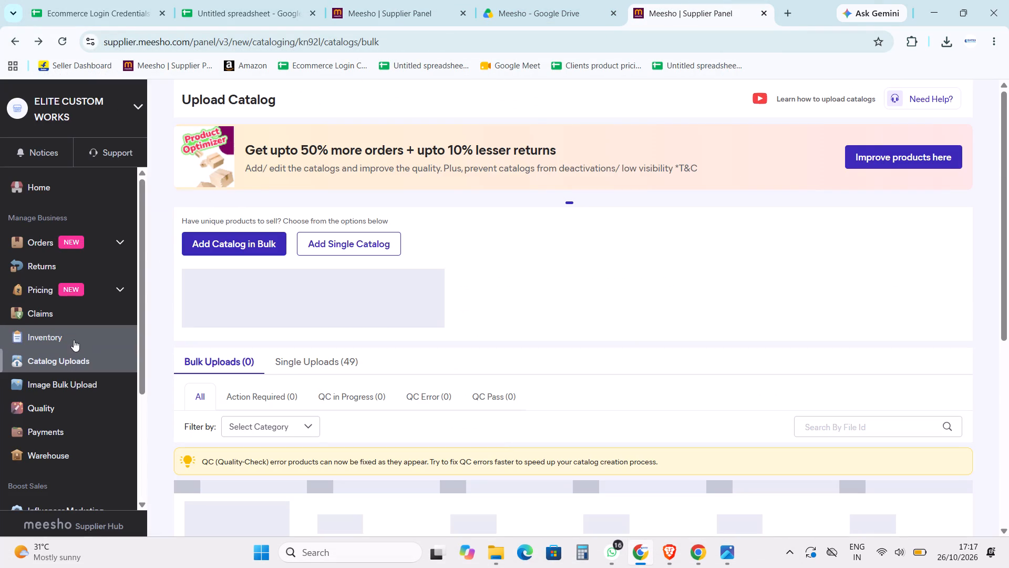
Start a new single catalog upload from the Inventory page and select the Incense Sticks category.
{"action": "left_click", "coordinate": [74, 340]}
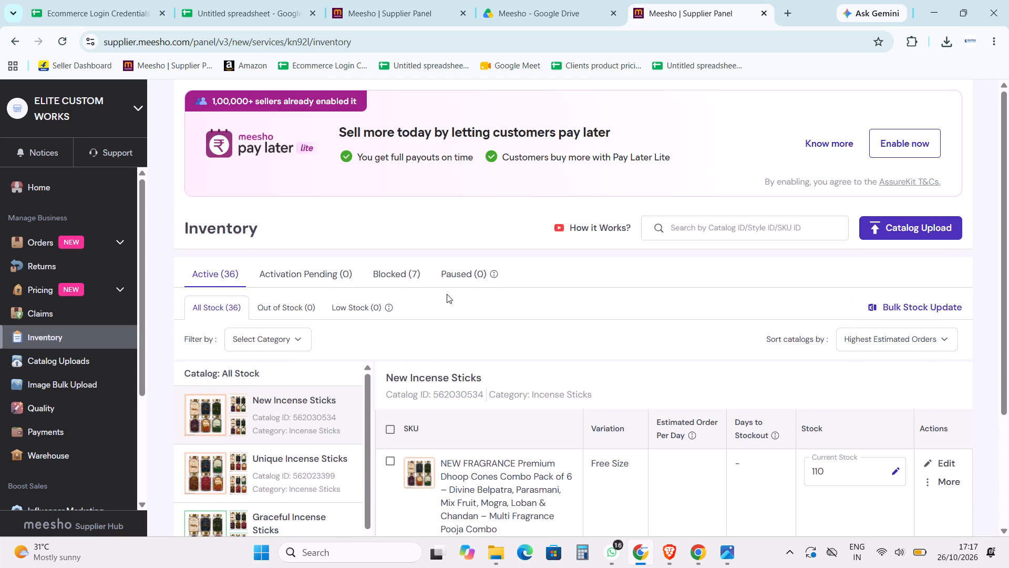
{"action": "left_click", "coordinate": [920, 229]}
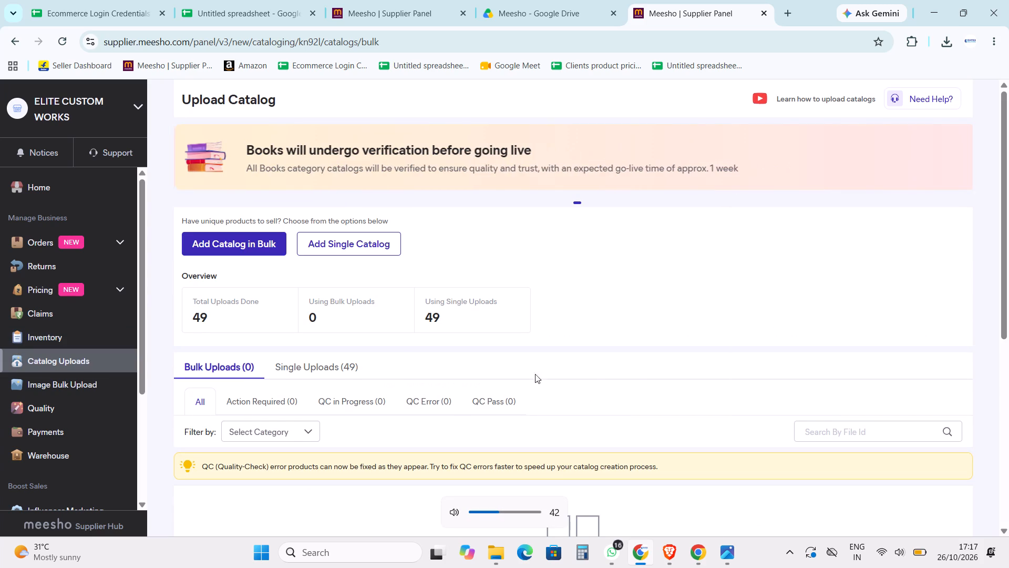
{"action": "left_click", "coordinate": [365, 241]}
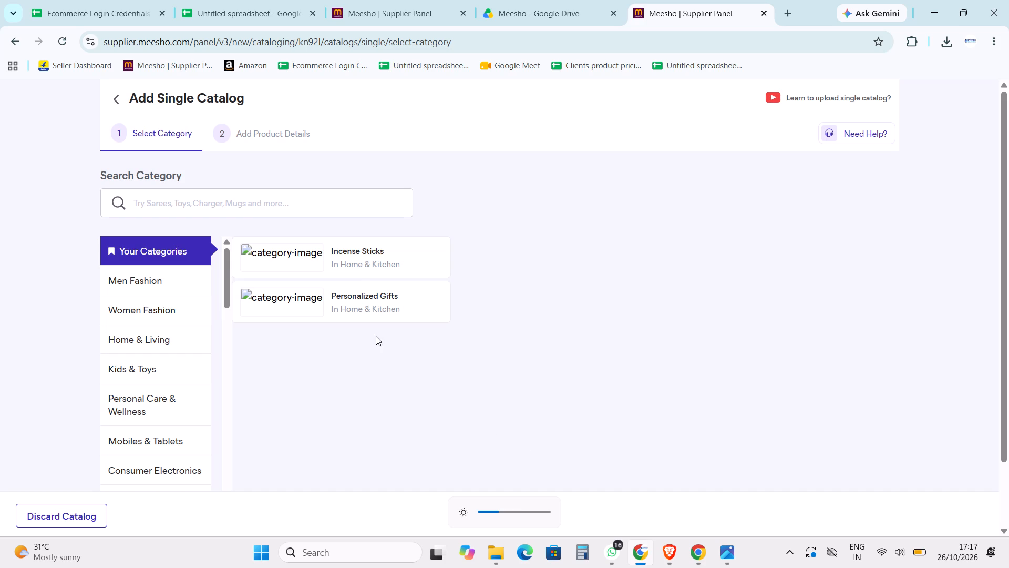
{"action": "left_click", "coordinate": [364, 256]}
Add the image "1 1-500kb" from ELITE CUSTOM WORKS > By US > Combo - 1 as the front image and continue to the product details.
{"action": "left_click", "coordinate": [782, 443]}
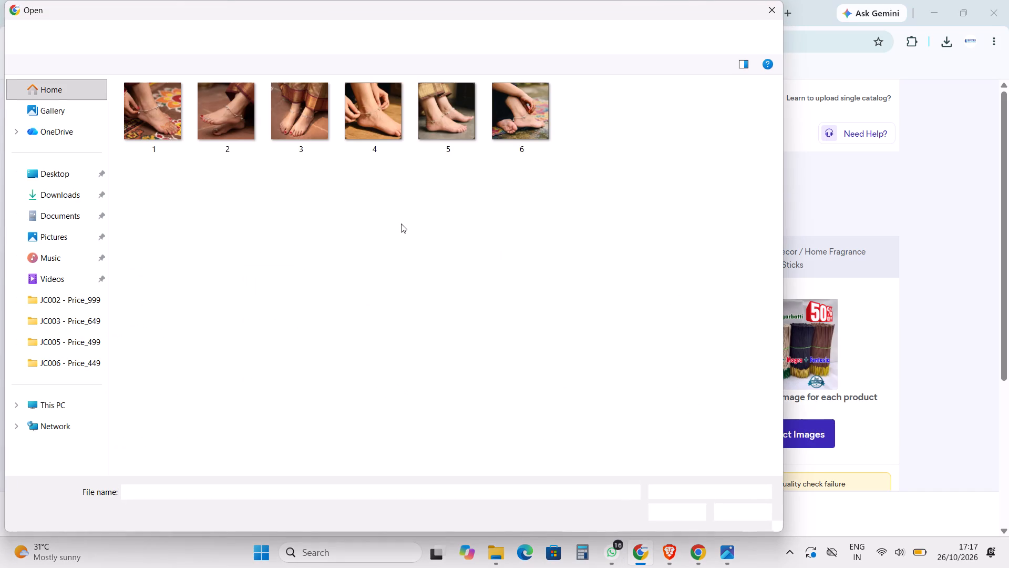
{"action": "left_click", "coordinate": [85, 401]}
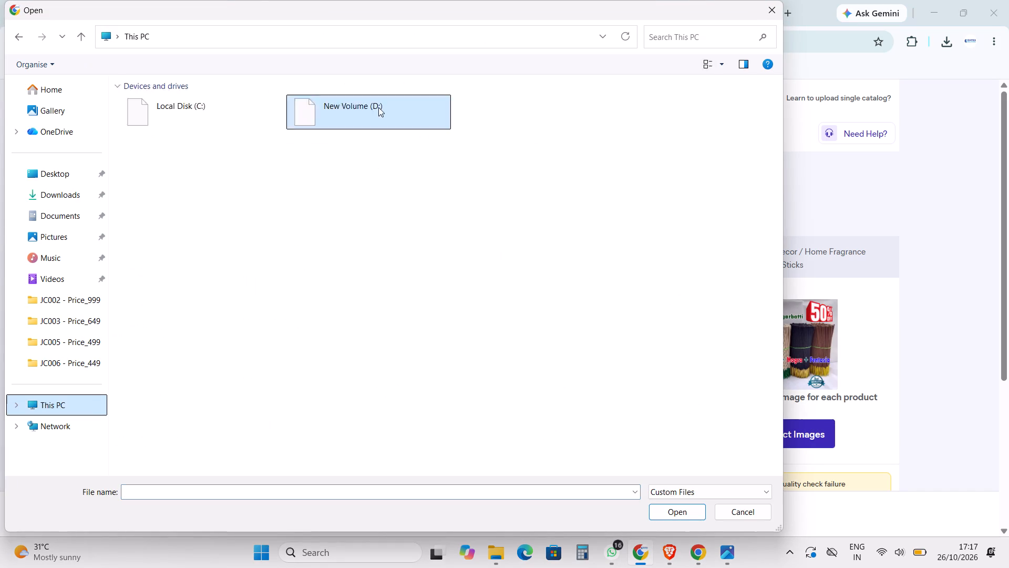
{"action": "double_click", "coordinate": [375, 107]}
{"action": "double_click", "coordinate": [203, 177]}
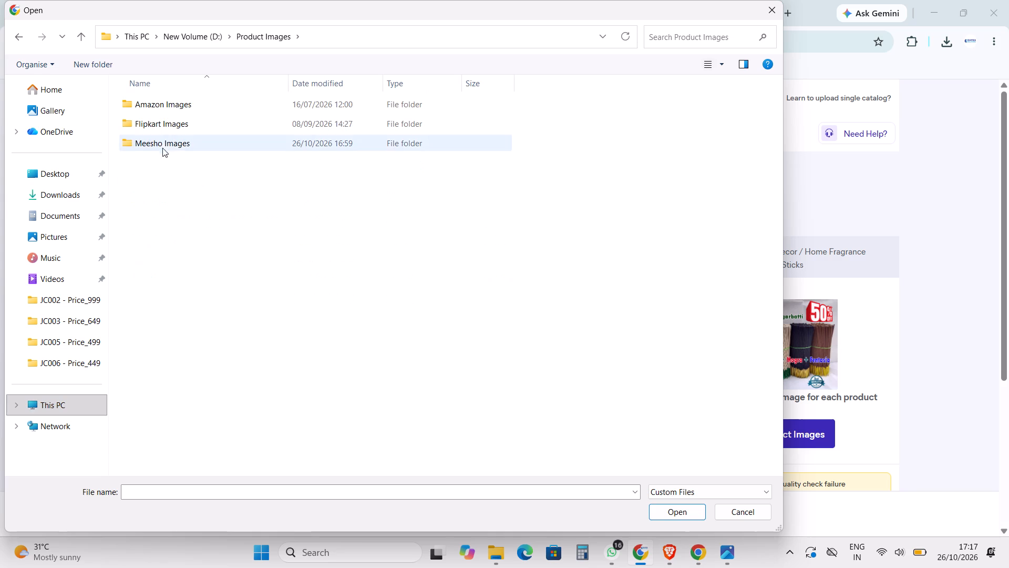
{"action": "double_click", "coordinate": [167, 141]}
{"action": "double_click", "coordinate": [184, 202]}
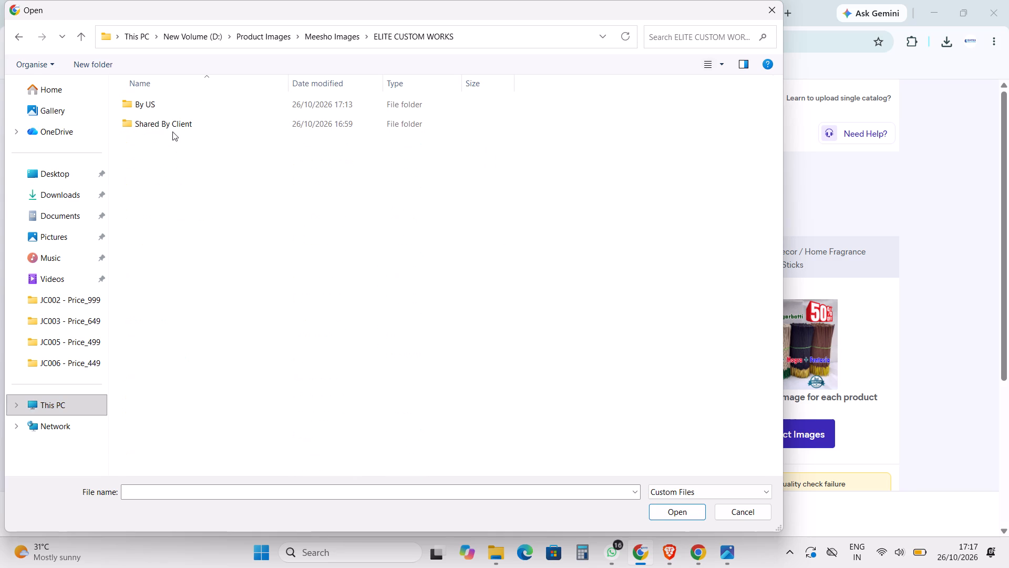
{"action": "double_click", "coordinate": [172, 128]}
{"action": "left_click", "coordinate": [442, 31]}
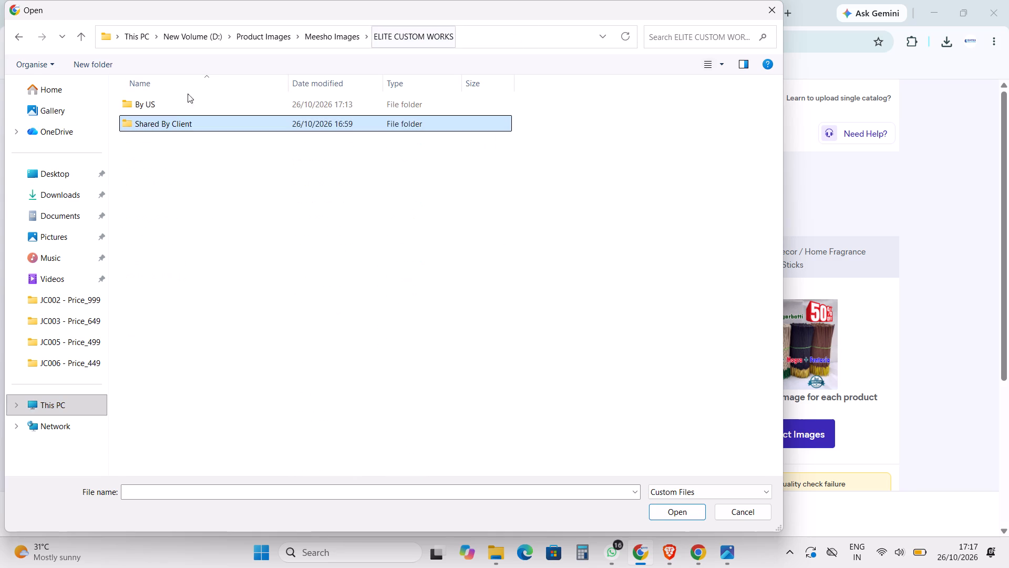
{"action": "double_click", "coordinate": [174, 102]}
{"action": "double_click", "coordinate": [164, 107]}
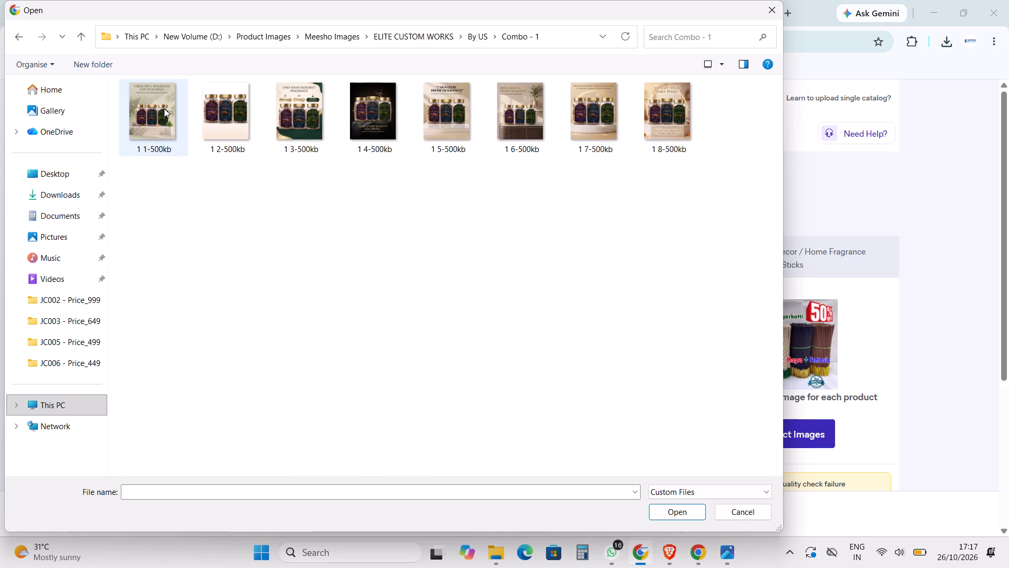
{"action": "double_click", "coordinate": [164, 108]}
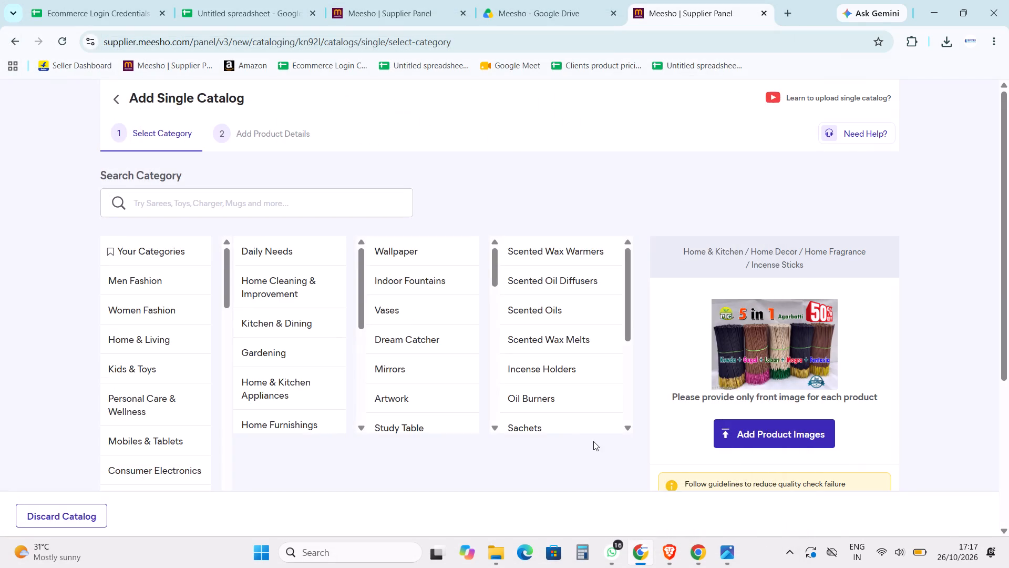
{"action": "left_click", "coordinate": [698, 474]}
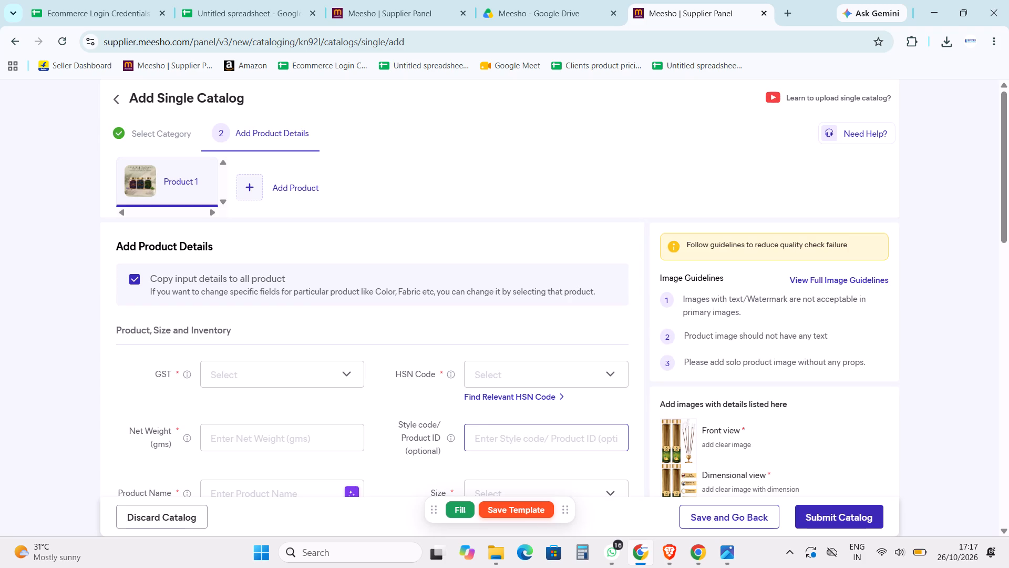
{"action": "left_click", "coordinate": [580, 172]}
Set GST to 5 and HSN Code to 330741 in the new catalog, matching the existing product on the Edit Product page.
{"action": "left_click", "coordinate": [378, 0]}
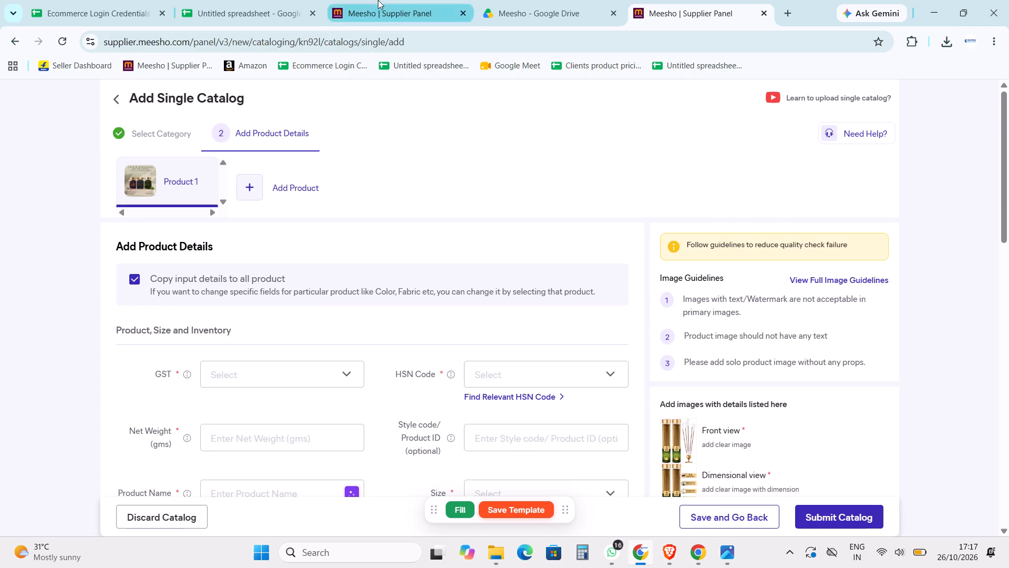
{"action": "scroll", "coordinate": [289, 320], "scroll_direction": "up", "scroll_amount": 17}
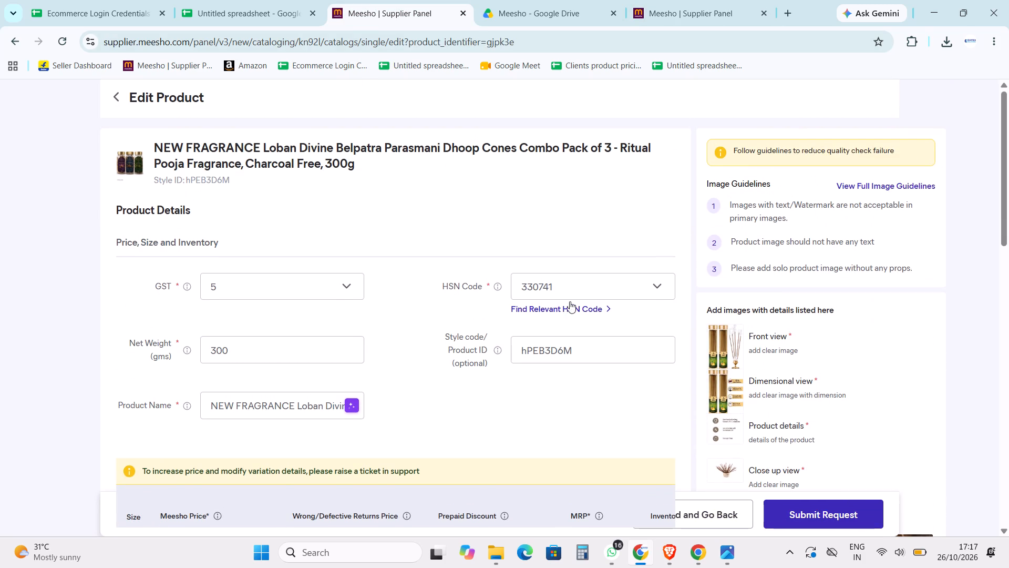
{"action": "left_click_drag", "start_coordinate": [572, 282], "coordinate": [471, 277]}
{"action": "key", "text": "ctrl+c"}
{"action": "left_click", "coordinate": [665, 0]}
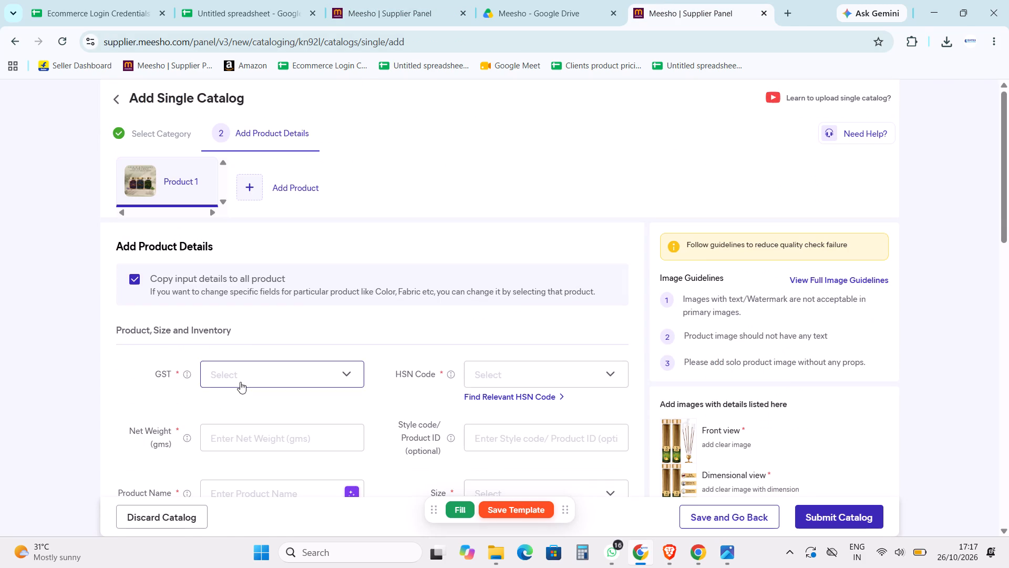
{"action": "left_click", "coordinate": [240, 382]}
{"action": "left_click", "coordinate": [238, 427]}
{"action": "left_click", "coordinate": [508, 372]}
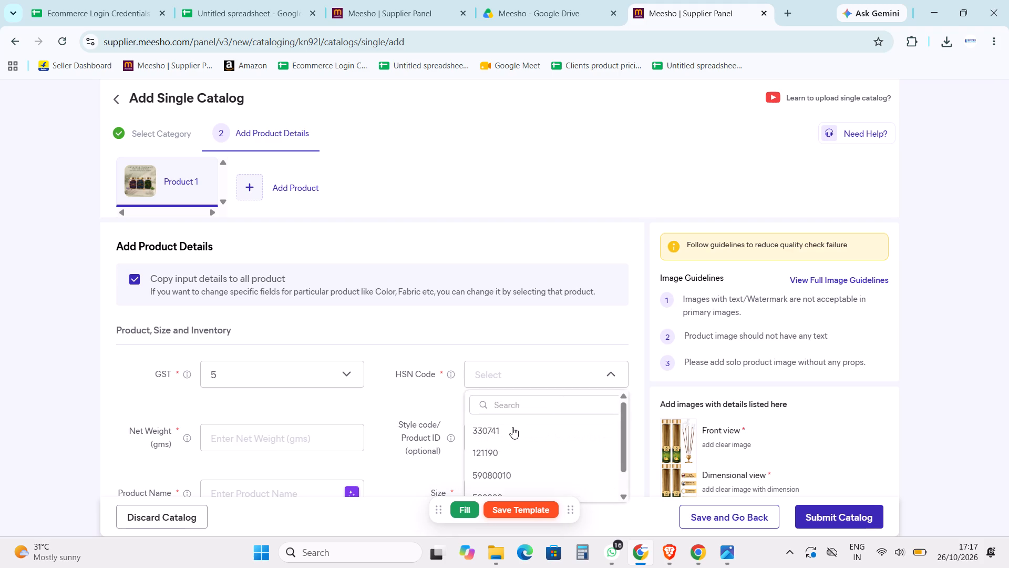
{"action": "left_click", "coordinate": [513, 431]}
{"action": "left_click", "coordinate": [34, 410]}
Copy the net weight from the existing product and enter 300 gms as the new catalog's Net Weight.
{"action": "left_click", "coordinate": [389, 0]}
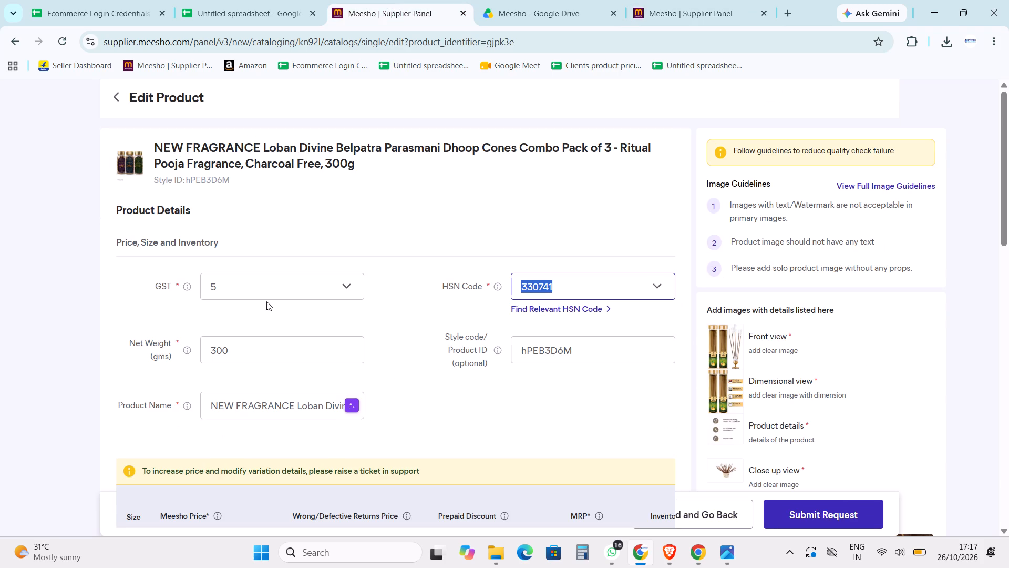
{"action": "left_click_drag", "start_coordinate": [264, 353], "coordinate": [125, 329]}
{"action": "key", "text": "ctrl+c"}
{"action": "left_click", "coordinate": [695, 0]}
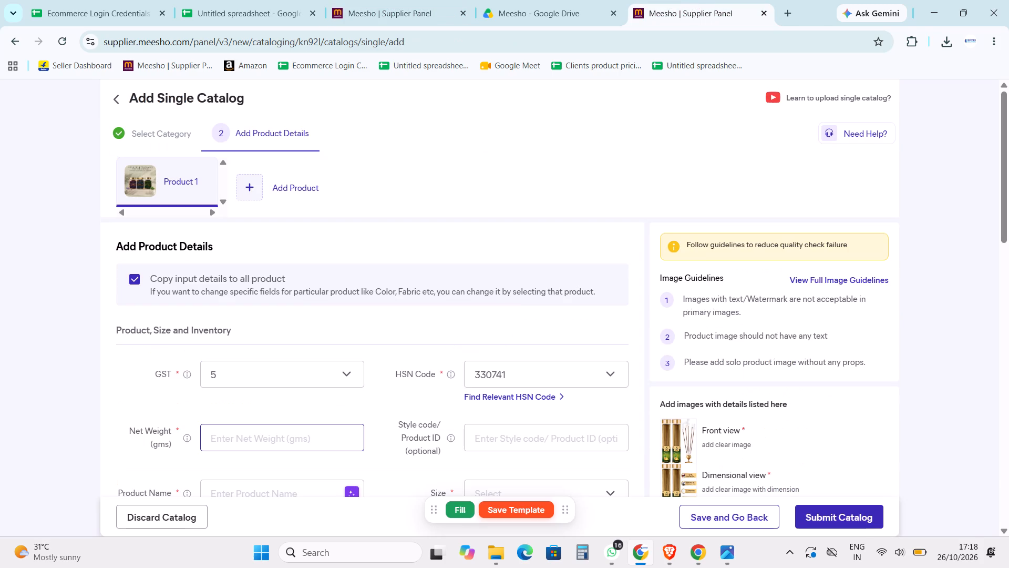
{"action": "left_click", "coordinate": [285, 443]}
{"action": "key", "text": "ctrl+v"}
{"action": "left_click", "coordinate": [99, 328]}
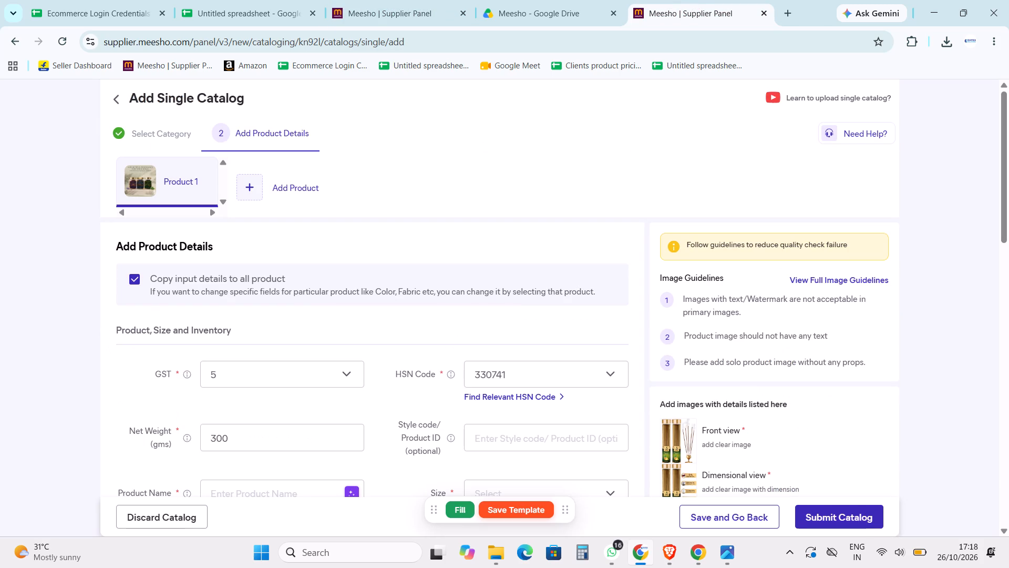
Set Color to Brown and Generic Name to Incense Sticks in the new catalog, following the existing product's details.
{"action": "scroll", "coordinate": [428, 329], "scroll_direction": "down", "scroll_amount": 3}
{"action": "key", "text": "alt+Tab"}
{"action": "key", "text": "alt+Tab"}
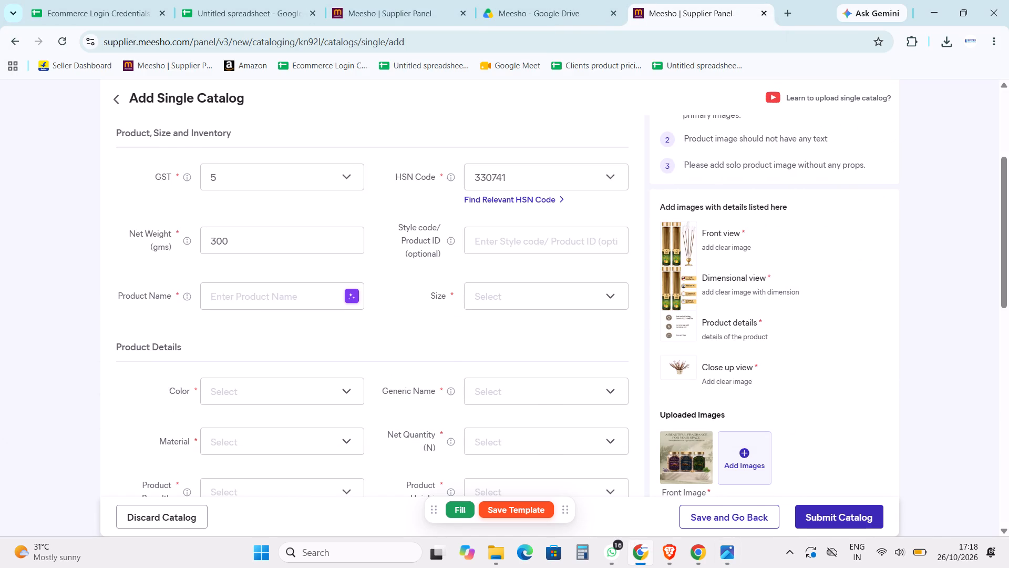
{"action": "left_click", "coordinate": [417, 0]}
{"action": "scroll", "coordinate": [458, 270], "scroll_direction": "down", "scroll_amount": 3}
{"action": "left_click", "coordinate": [485, 233]}
{"action": "scroll", "coordinate": [411, 265], "scroll_direction": "down", "scroll_amount": 4}
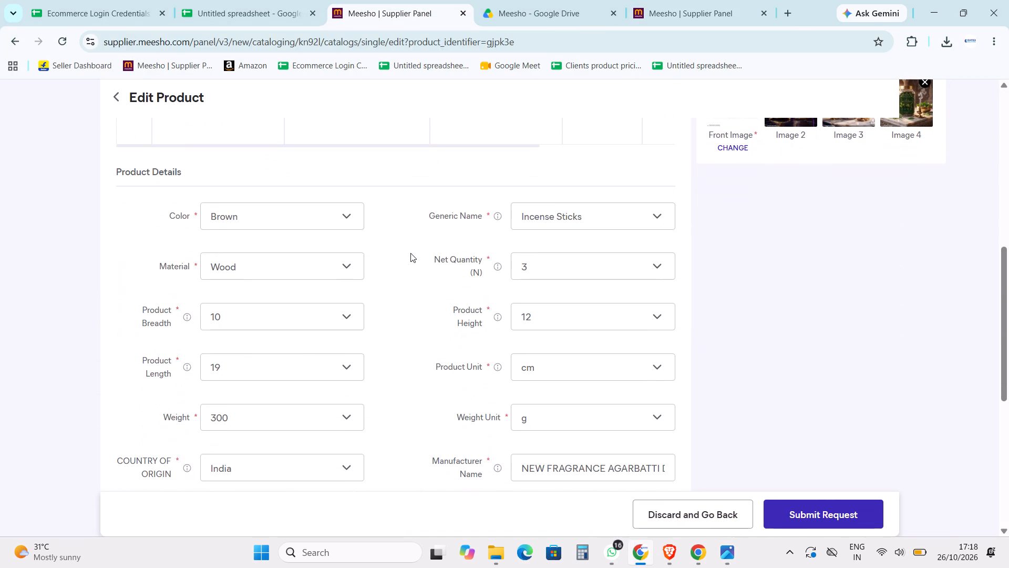
{"action": "left_click", "coordinate": [650, 0]}
{"action": "scroll", "coordinate": [280, 301], "scroll_direction": "down", "scroll_amount": 2}
{"action": "left_click", "coordinate": [258, 258]}
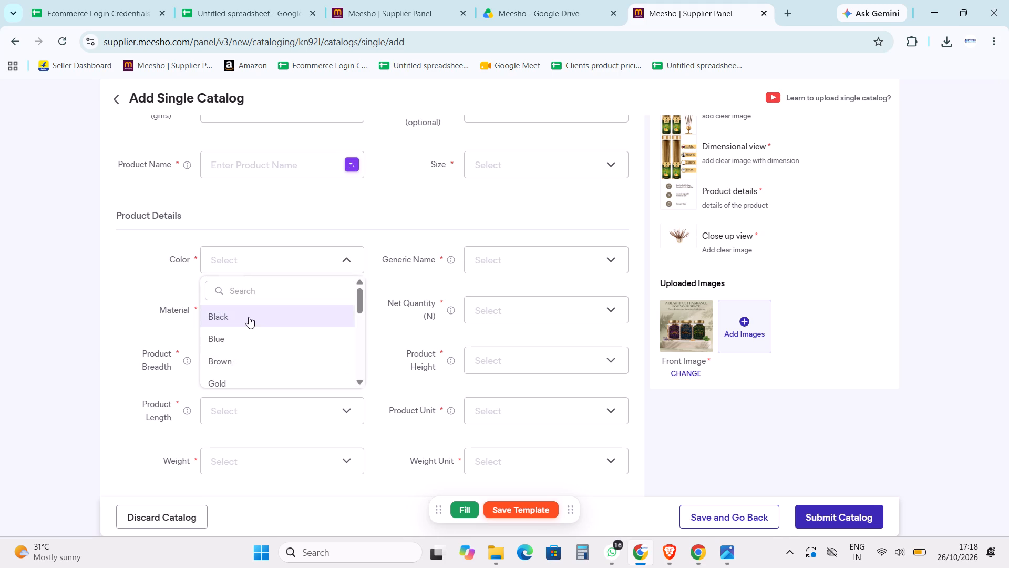
{"action": "left_click", "coordinate": [247, 362]}
{"action": "left_click", "coordinate": [539, 269]}
{"action": "left_click", "coordinate": [519, 265]}
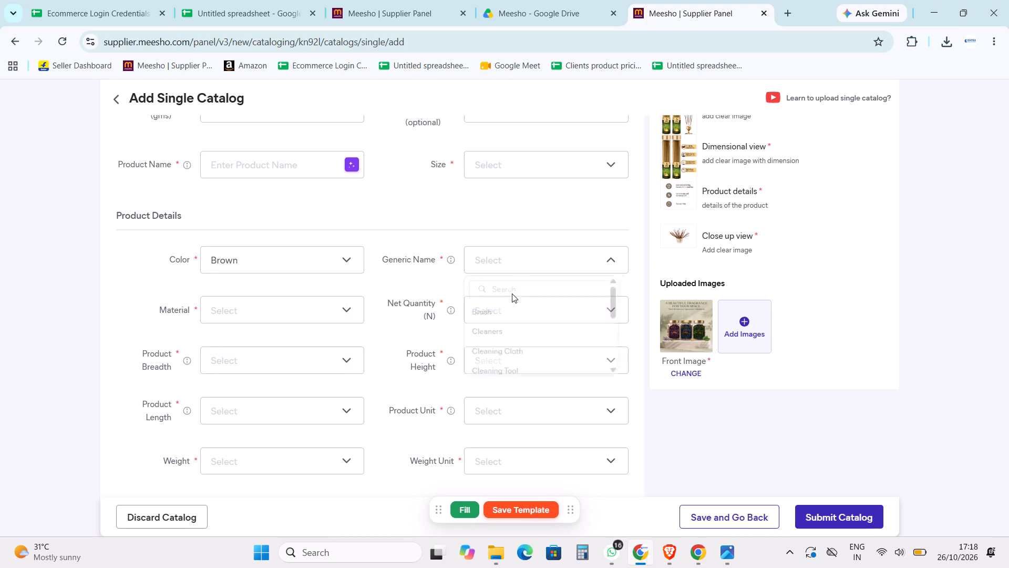
{"action": "scroll", "coordinate": [514, 365], "scroll_direction": "down", "scroll_amount": 2}
{"action": "left_click", "coordinate": [530, 363]}
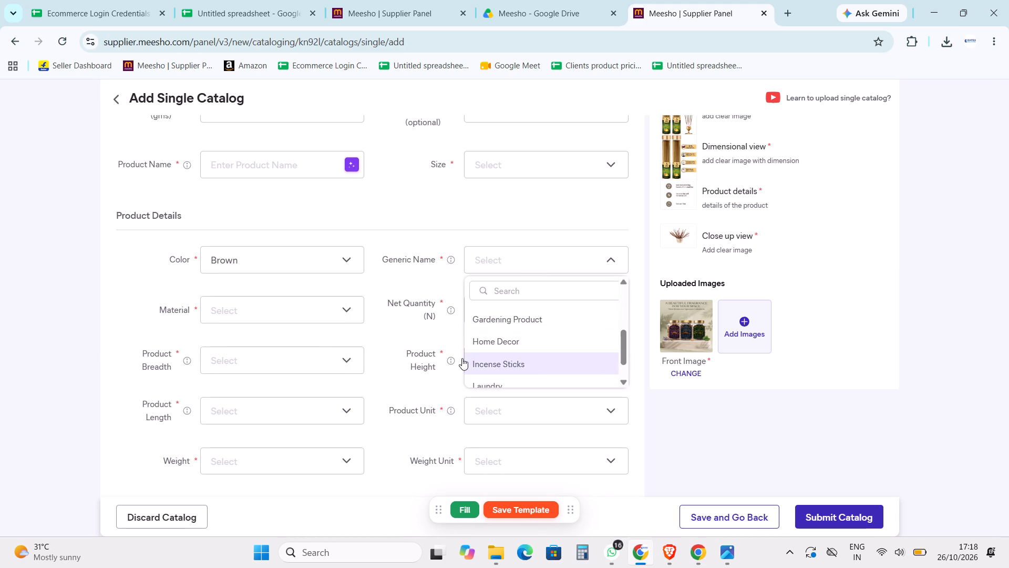
{"action": "left_click", "coordinate": [107, 277]}
Check the material on the existing product's page and set the new catalog's Material to Wood.
{"action": "left_click", "coordinate": [421, 0]}
{"action": "scroll", "coordinate": [344, 222], "scroll_direction": "down", "scroll_amount": 2}
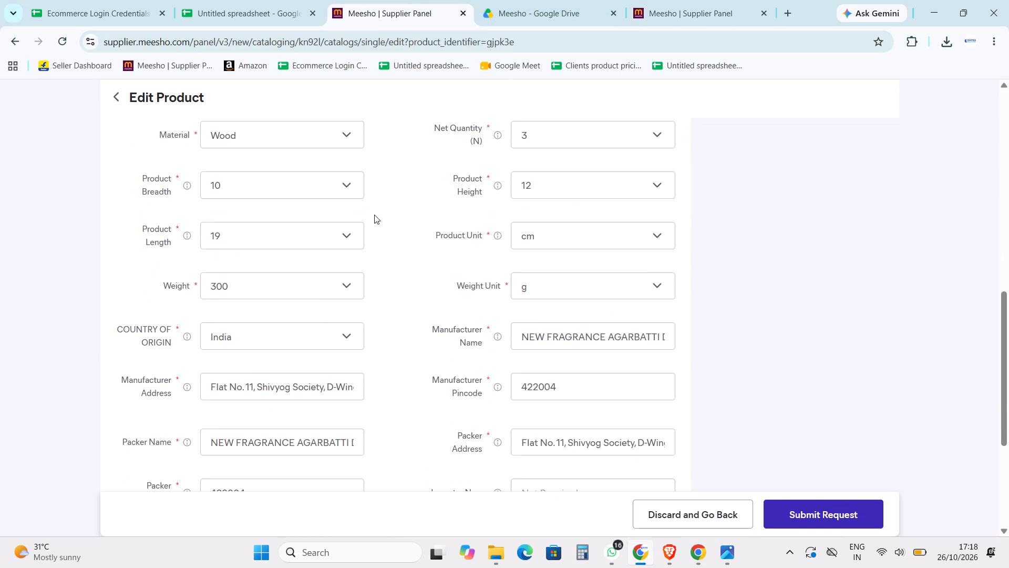
{"action": "scroll", "coordinate": [439, 208], "scroll_direction": "up", "scroll_amount": 1}
{"action": "left_click", "coordinate": [662, 0]}
{"action": "left_click", "coordinate": [290, 315]}
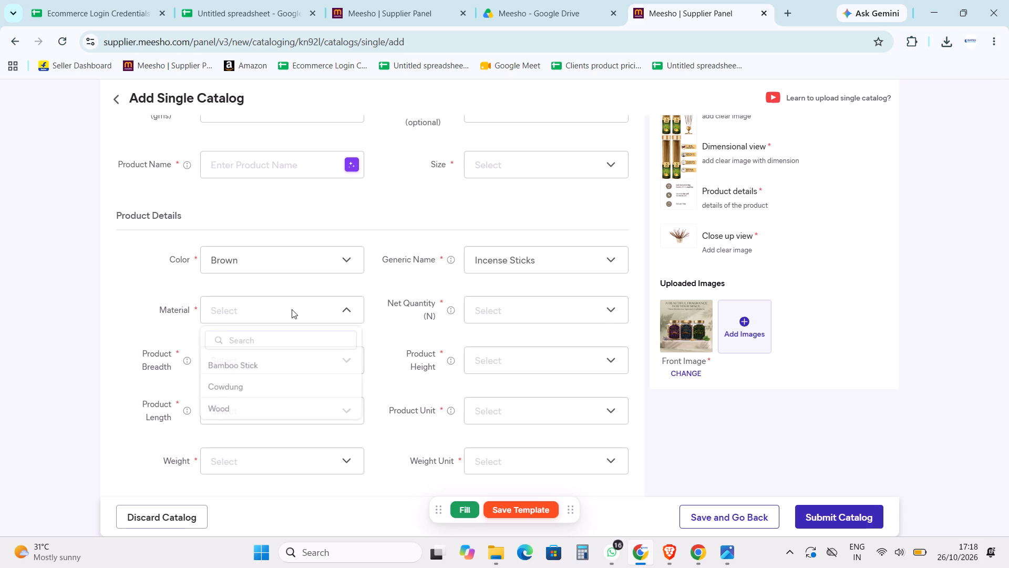
{"action": "left_click", "coordinate": [249, 404]}
{"action": "left_click", "coordinate": [75, 226]}
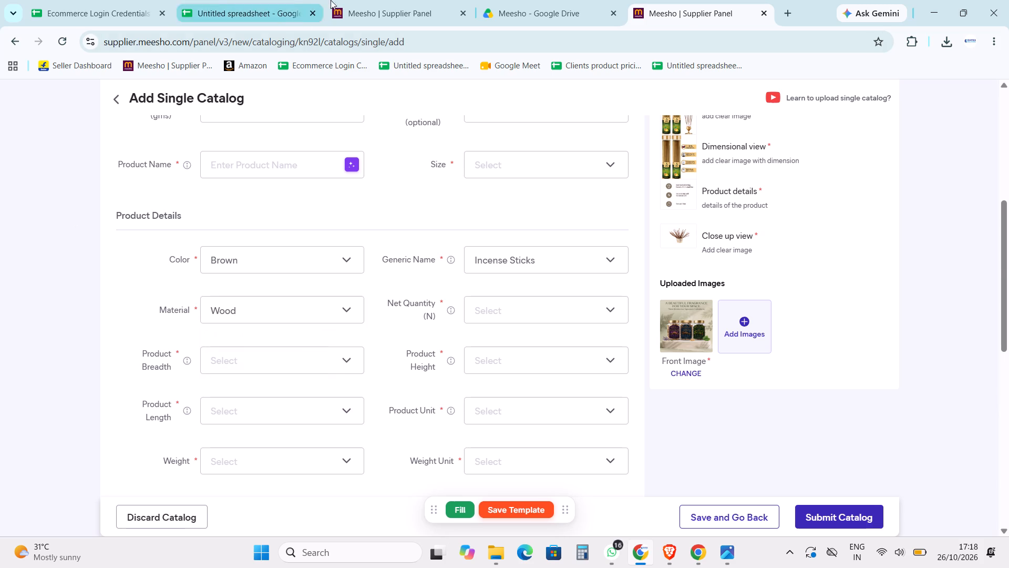
Consult the existing product's page and set the new catalog's Net Quantity (N) to 3.
{"action": "left_click", "coordinate": [390, 0]}
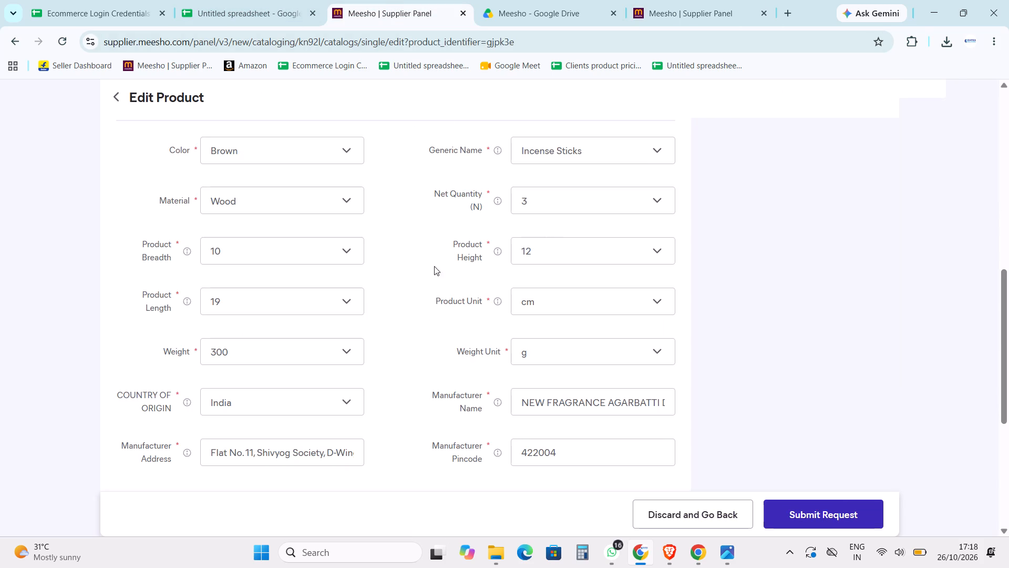
{"action": "left_click", "coordinate": [675, 0]}
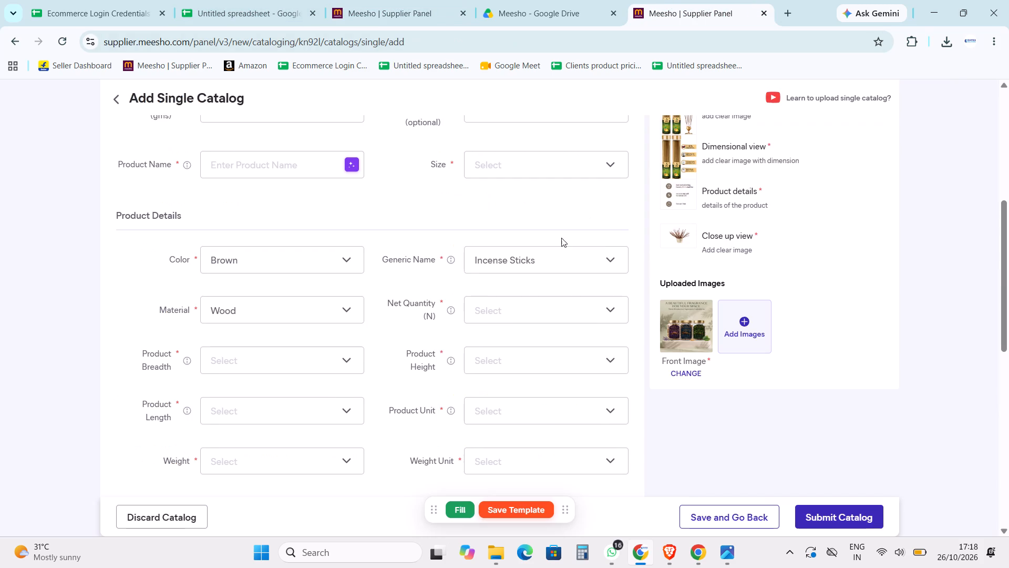
{"action": "scroll", "coordinate": [507, 301], "scroll_direction": "down", "scroll_amount": 1}
{"action": "left_click", "coordinate": [511, 239]}
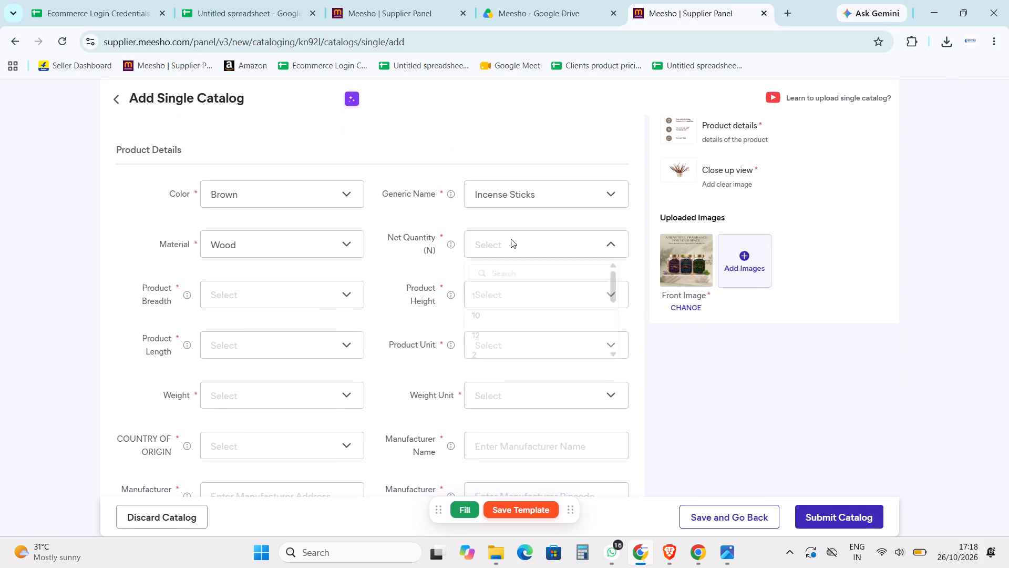
{"action": "left_click", "coordinate": [505, 276]}
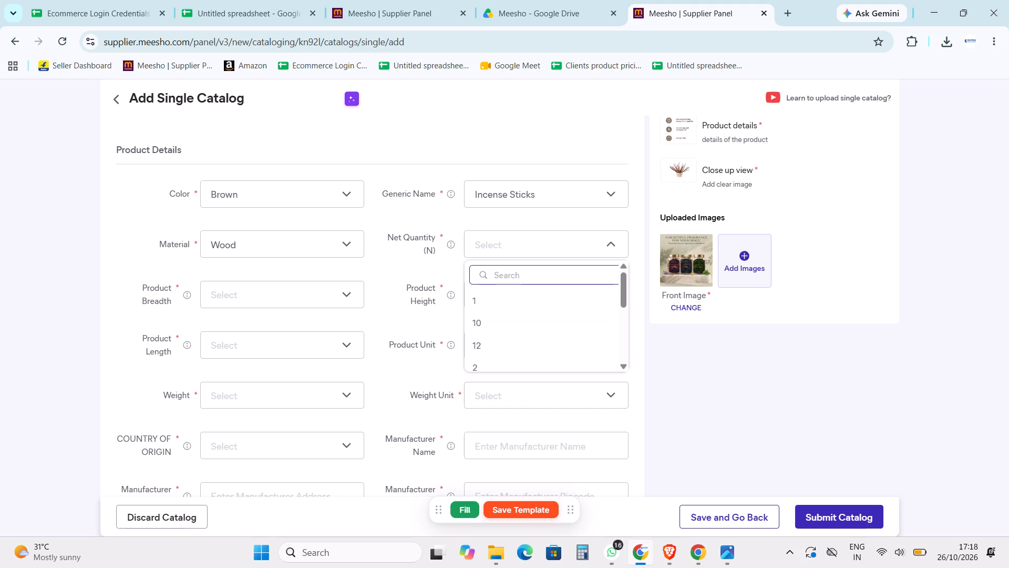
{"action": "key", "text": "3"}
{"action": "left_click", "coordinate": [501, 301]}
Set the product dimensions to breadth 10, height 12 and length 19, with cm as the Product Unit.
{"action": "left_click", "coordinate": [293, 298]}
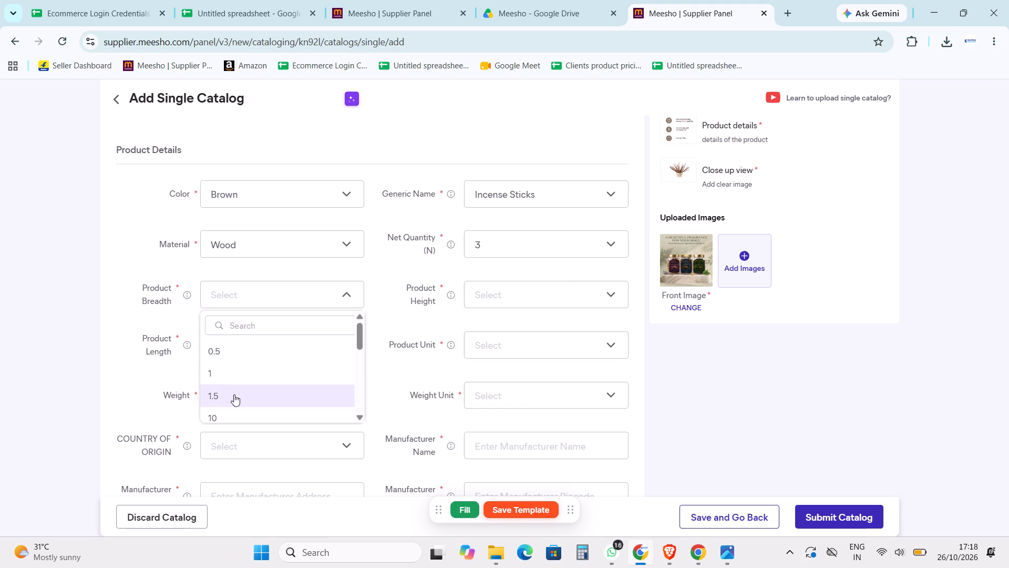
{"action": "left_click", "coordinate": [238, 419]}
{"action": "left_click", "coordinate": [506, 301]}
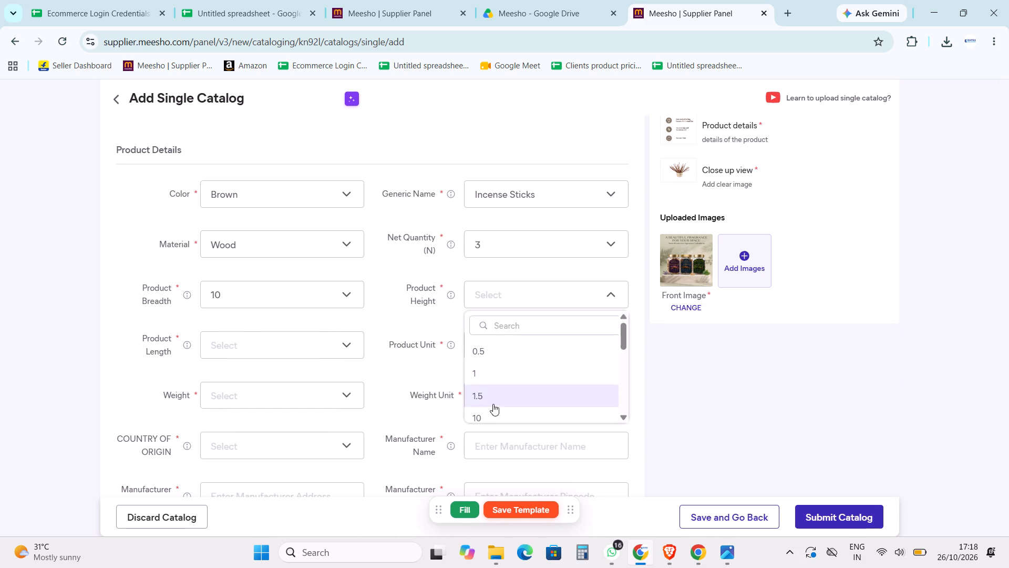
{"action": "left_click", "coordinate": [517, 326]}
{"action": "type", "text": "12"}
{"action": "left_click", "coordinate": [515, 348]}
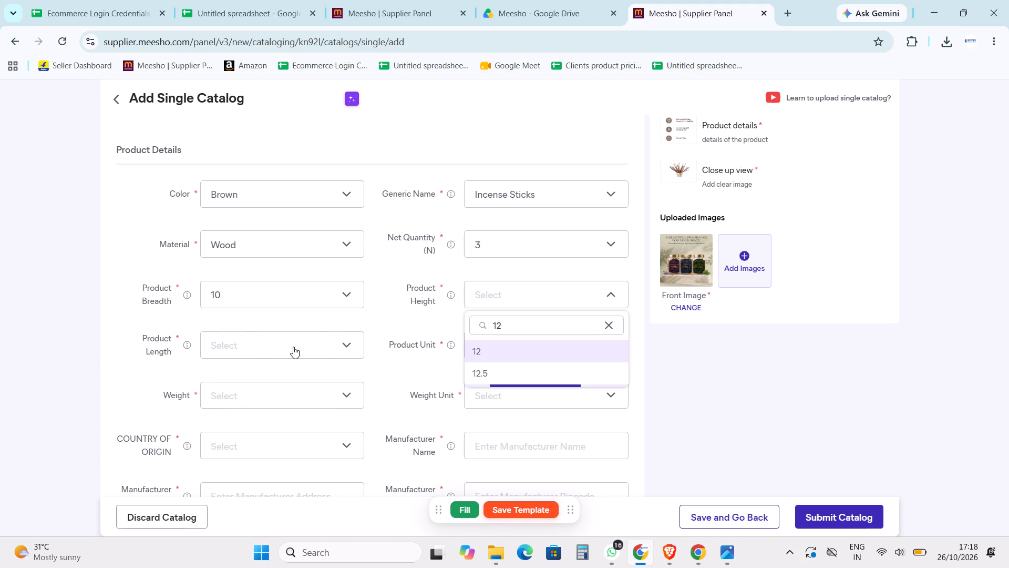
{"action": "left_click", "coordinate": [256, 349]}
{"action": "left_click", "coordinate": [259, 346]}
{"action": "left_click", "coordinate": [255, 376]}
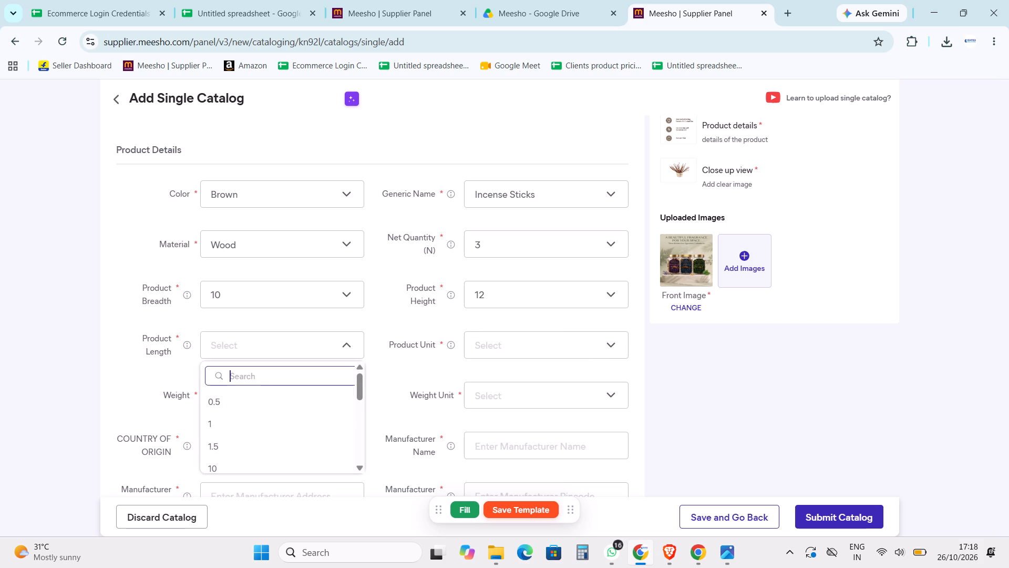
{"action": "type", "text": "19"}
{"action": "left_click", "coordinate": [246, 397]}
{"action": "left_click", "coordinate": [80, 360]}
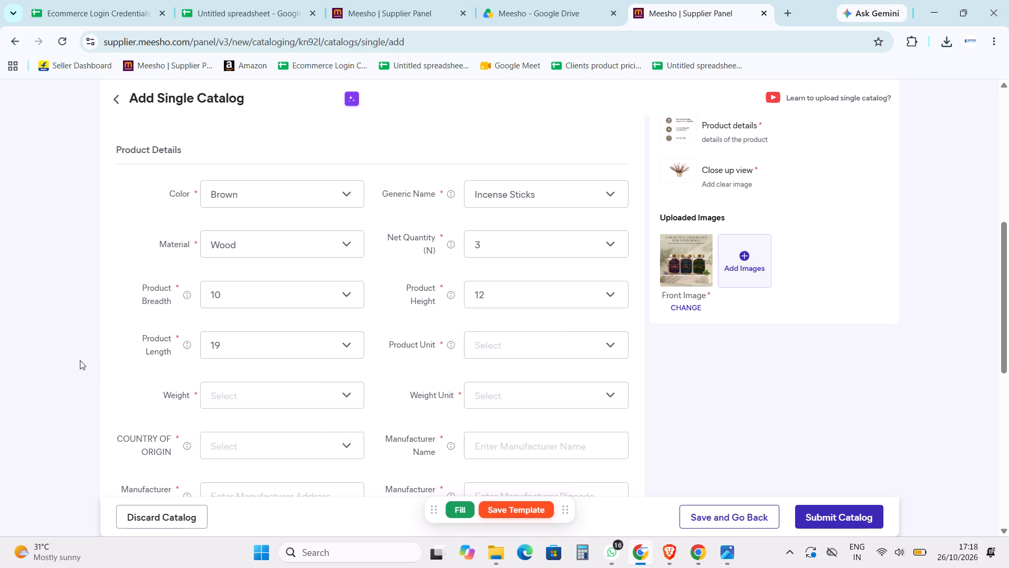
{"action": "left_click", "coordinate": [514, 346]}
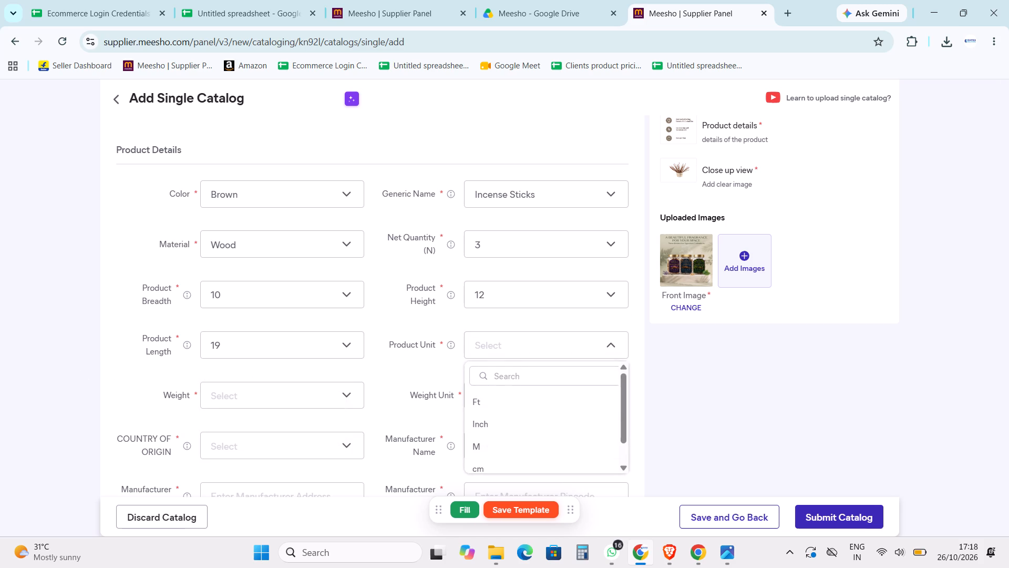
{"action": "left_click", "coordinate": [504, 459]}
Check the weight on the existing product's page and set the new catalog's Weight to 0.3 with g as the Weight Unit.
{"action": "left_click", "coordinate": [383, 0]}
{"action": "scroll", "coordinate": [536, 333], "scroll_direction": "down", "scroll_amount": 2}
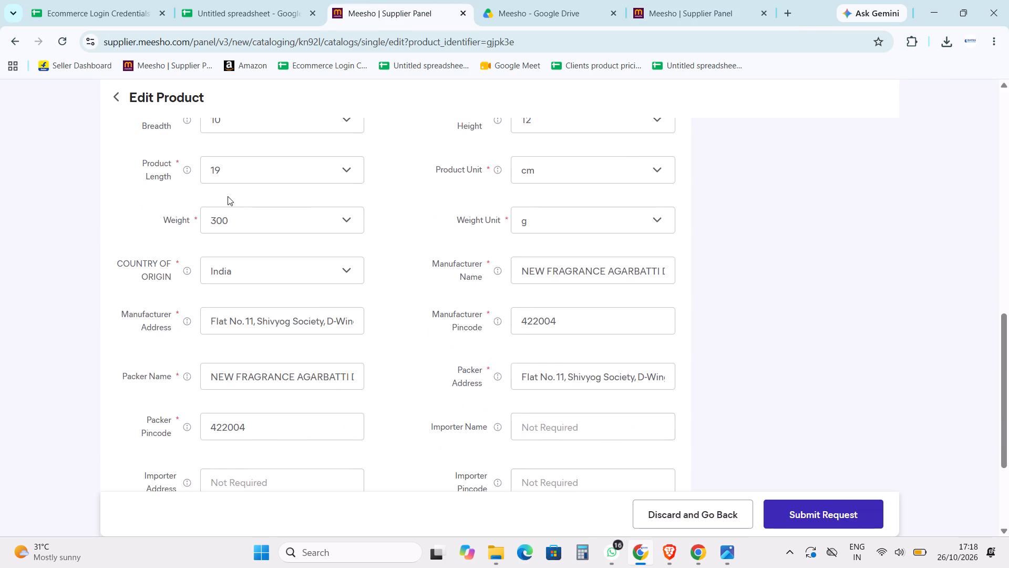
{"action": "left_click", "coordinate": [678, 0]}
{"action": "left_click", "coordinate": [256, 393]}
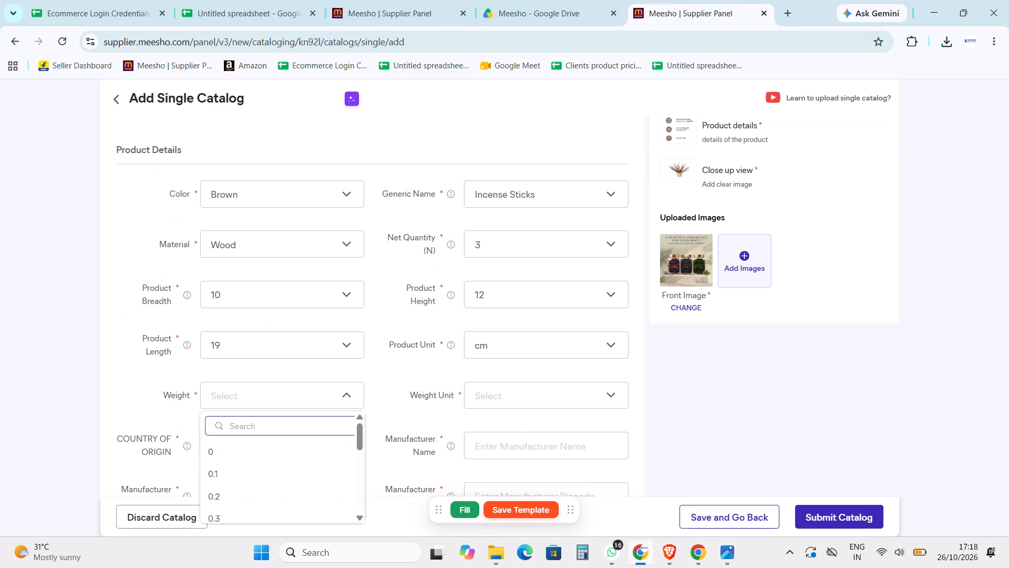
{"action": "left_click", "coordinate": [240, 432]}
{"action": "left_click", "coordinate": [246, 515]}
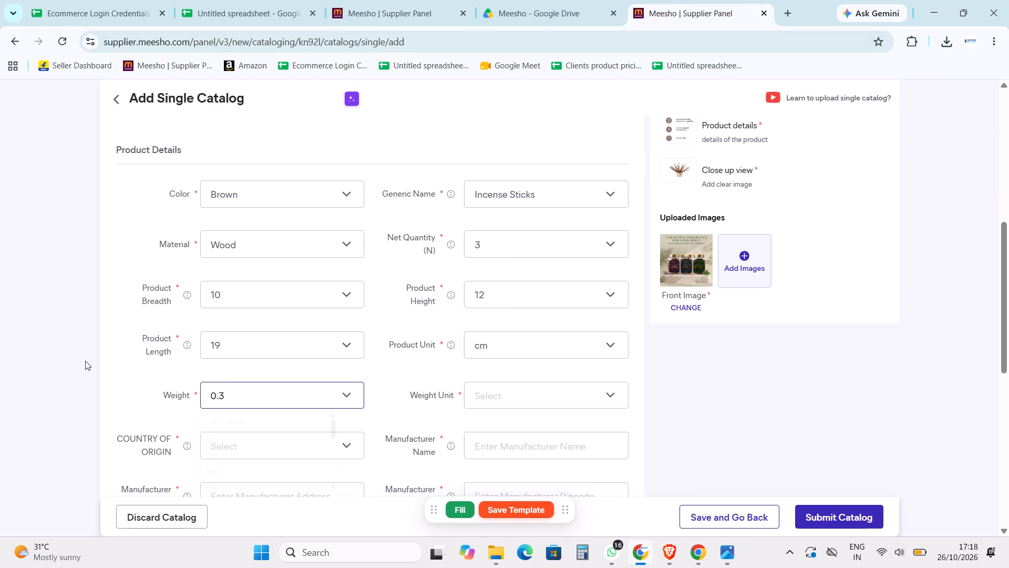
{"action": "left_click", "coordinate": [79, 354]}
{"action": "left_click", "coordinate": [515, 398]}
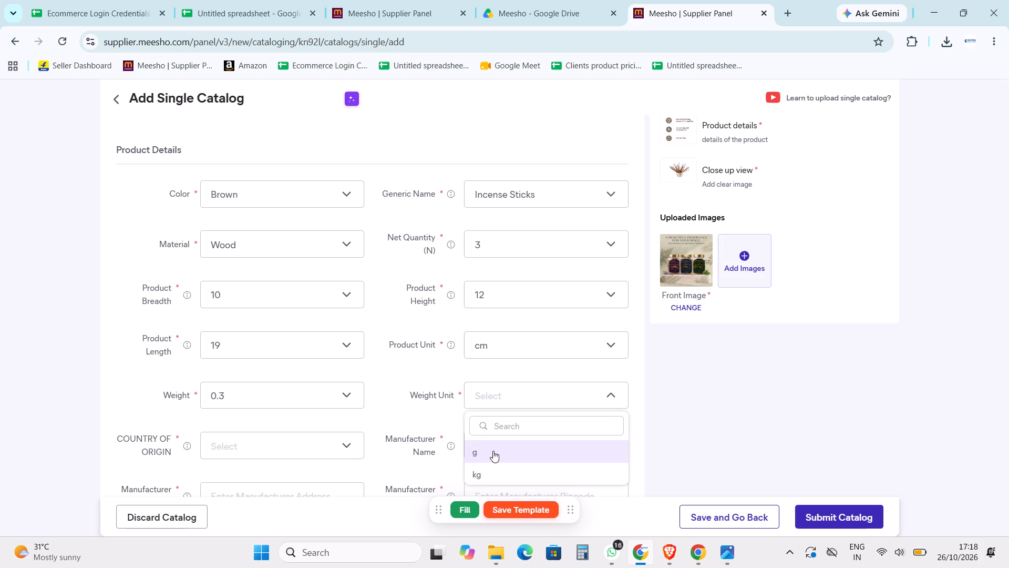
{"action": "left_click", "coordinate": [493, 451]}
{"action": "left_click", "coordinate": [284, 401]}
{"action": "scroll", "coordinate": [314, 479], "scroll_direction": "down", "scroll_amount": 14}
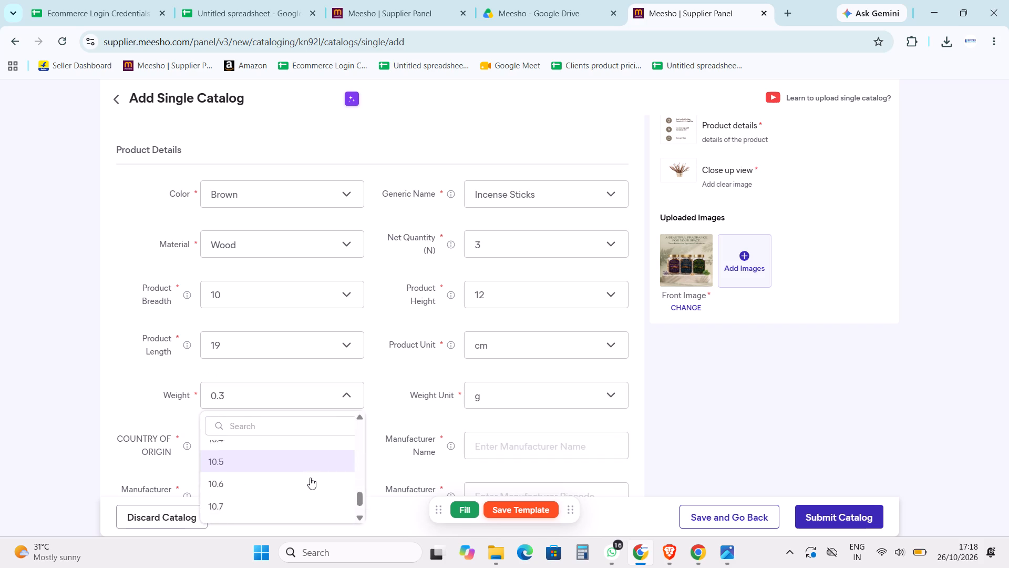
{"action": "scroll", "coordinate": [310, 478], "scroll_direction": "down", "scroll_amount": 3}
{"action": "left_click", "coordinate": [65, 372]}
Set the new catalog's Country of Origin to India.
{"action": "scroll", "coordinate": [213, 343], "scroll_direction": "down", "scroll_amount": 2}
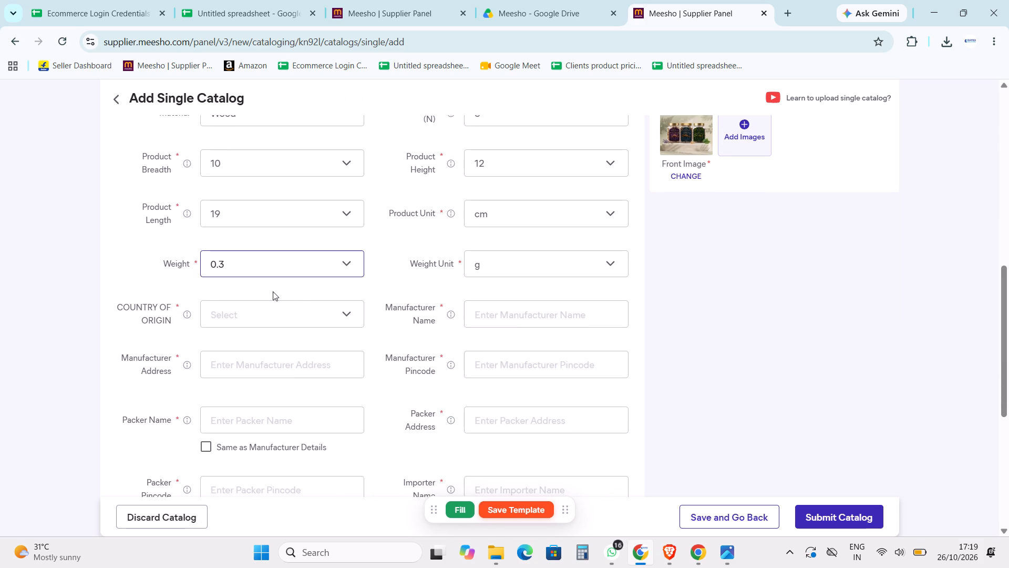
{"action": "left_click", "coordinate": [293, 324]}
{"action": "left_click", "coordinate": [292, 319]}
{"action": "left_click", "coordinate": [273, 315]}
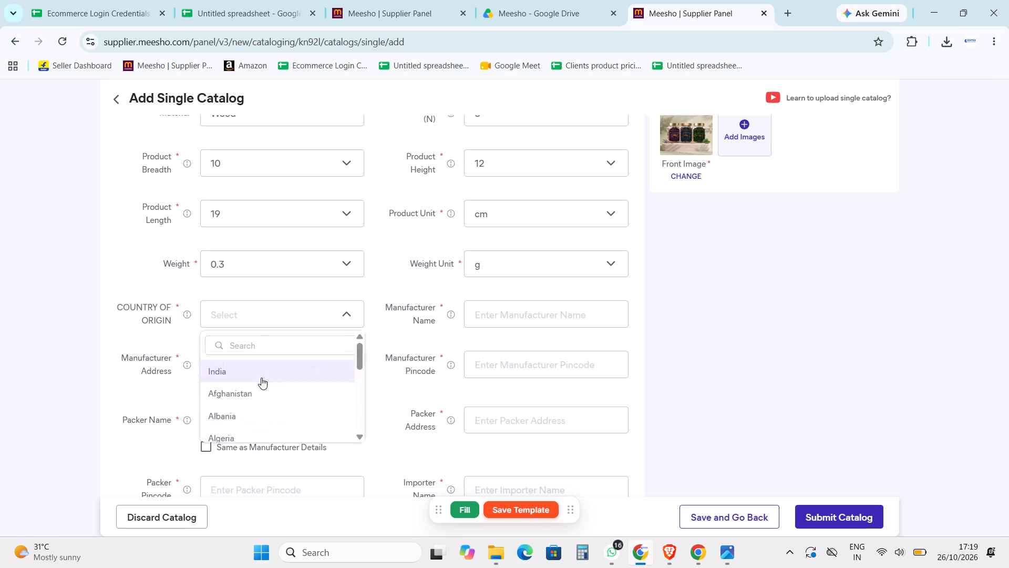
{"action": "left_click", "coordinate": [261, 378]}
Copy the Manufacturer Name from the existing product's page into the new catalog's Manufacturer Name.
{"action": "left_click", "coordinate": [404, 0]}
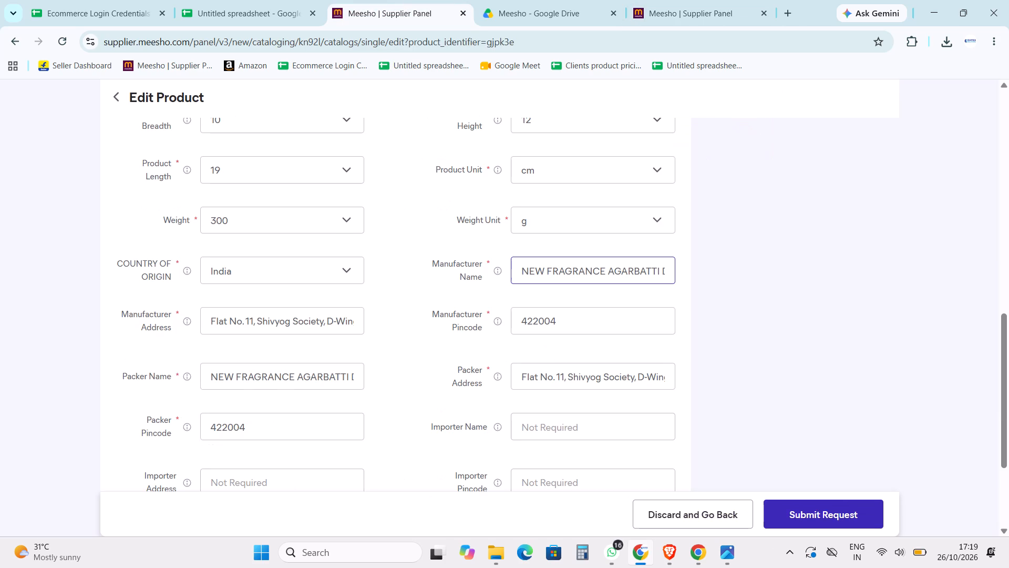
{"action": "left_click", "coordinate": [589, 271]}
{"action": "key", "text": "ctrl+a"}
{"action": "key", "text": "ctrl+c"}
{"action": "key", "text": "ctrl+c"}
{"action": "key", "text": "ctrl+c"}
{"action": "left_click", "coordinate": [674, 0]}
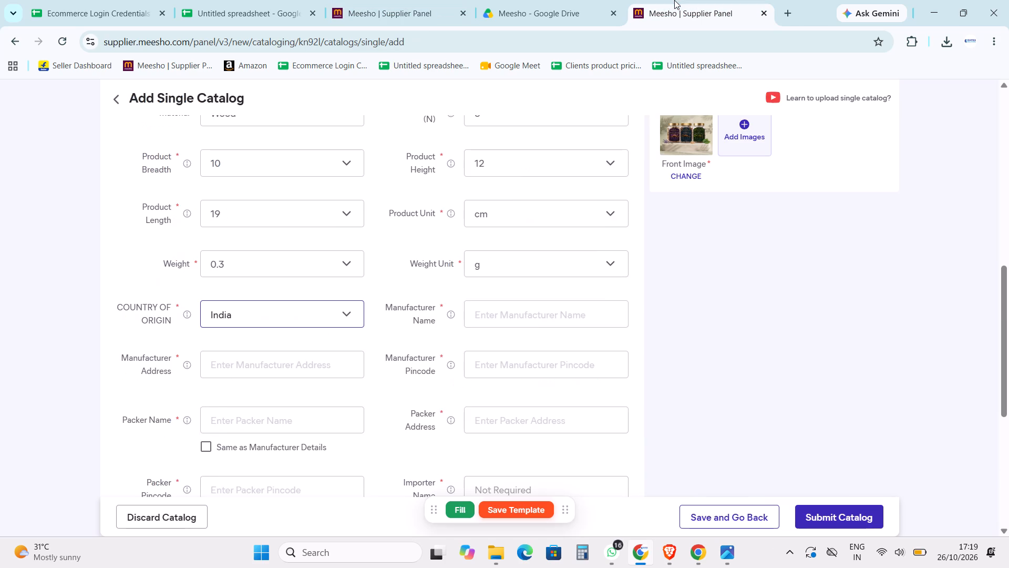
{"action": "left_click", "coordinate": [512, 311]}
{"action": "key", "text": "ctrl+v"}
{"action": "left_click", "coordinate": [746, 312]}
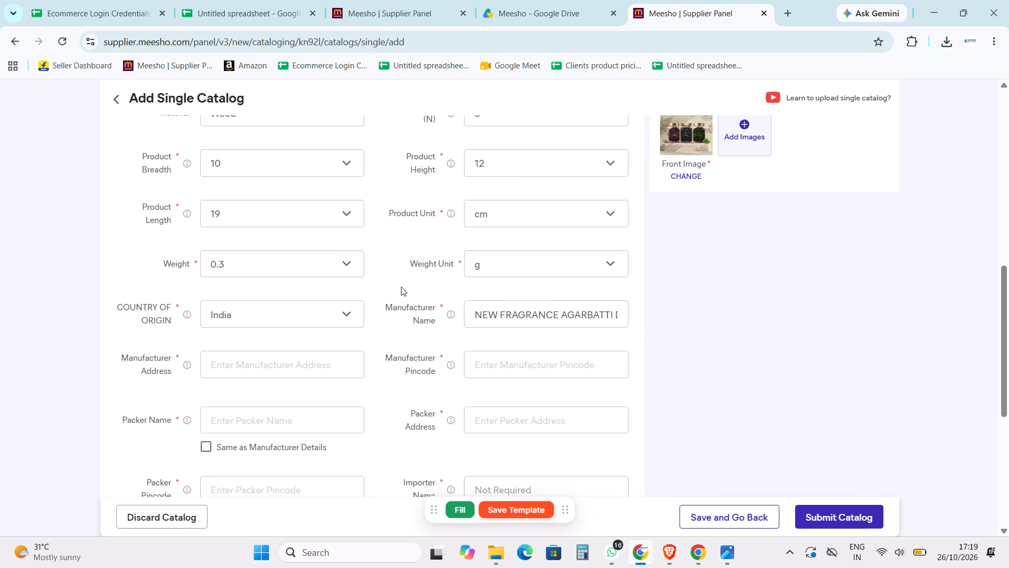
Copy the Manufacturer Address from the existing product's page into the new catalog's Manufacturer Address.
{"action": "left_click", "coordinate": [442, 0]}
{"action": "left_click", "coordinate": [291, 331]}
{"action": "key", "text": "ctrl+a"}
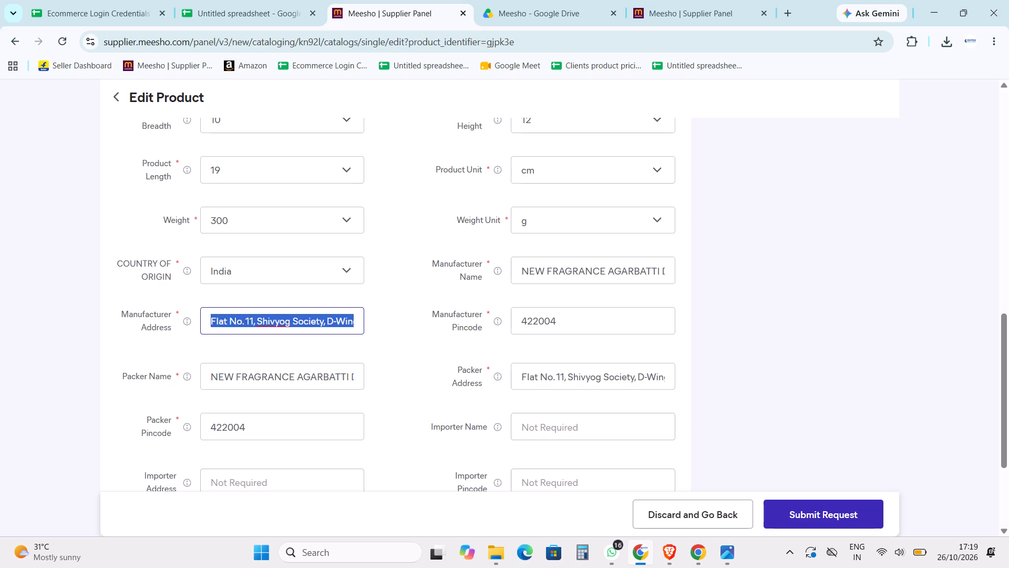
{"action": "key", "text": "ctrl+c"}
{"action": "key", "text": "ctrl+c"}
{"action": "left_click", "coordinate": [678, 0]}
{"action": "left_click", "coordinate": [251, 361]}
{"action": "key", "text": "ctrl+v"}
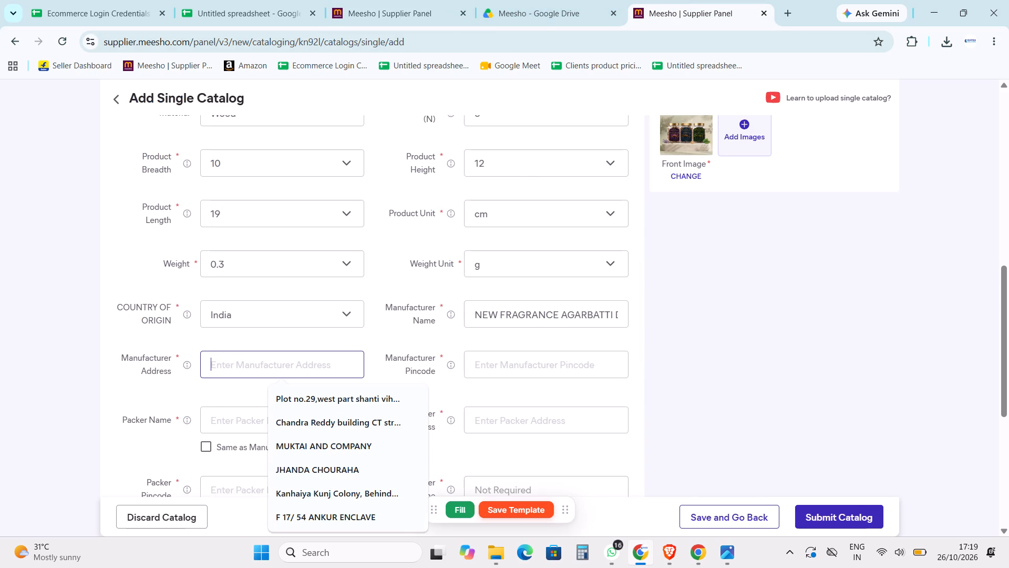
{"action": "left_click", "coordinate": [667, 351]}
Copy the Manufacturer Pincode from the existing product's page into the new catalog's Manufacturer Pincode.
{"action": "left_click", "coordinate": [403, 0]}
{"action": "left_click_drag", "start_coordinate": [576, 330], "coordinate": [437, 295]}
{"action": "key", "text": "ctrl+c"}
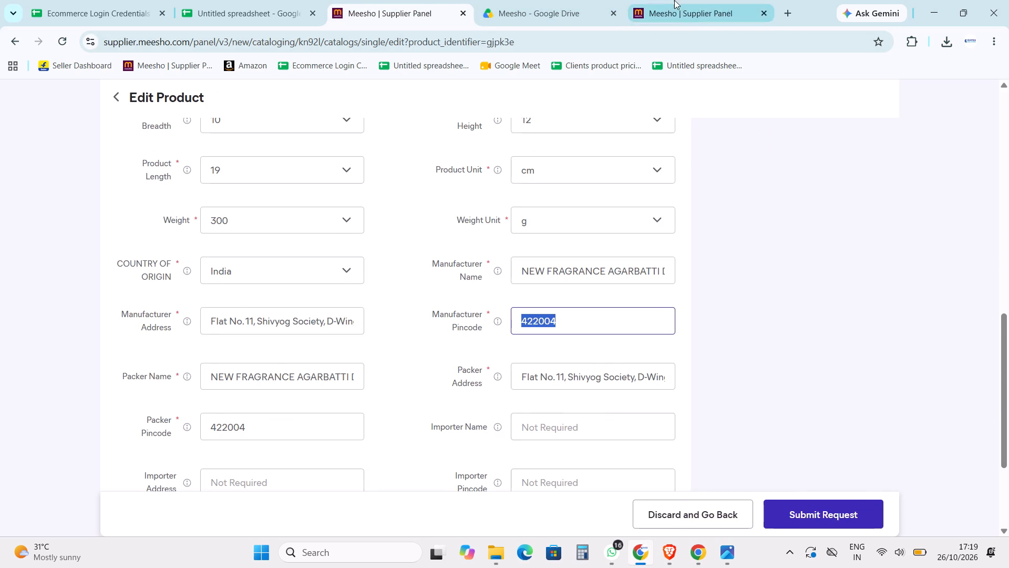
{"action": "left_click", "coordinate": [677, 0]}
{"action": "left_click", "coordinate": [513, 372]}
{"action": "key", "text": "ctrl+v"}
{"action": "left_click", "coordinate": [681, 354]}
Set the packer details to be the same as the manufacturer details.
{"action": "scroll", "coordinate": [545, 324], "scroll_direction": "down", "scroll_amount": 2}
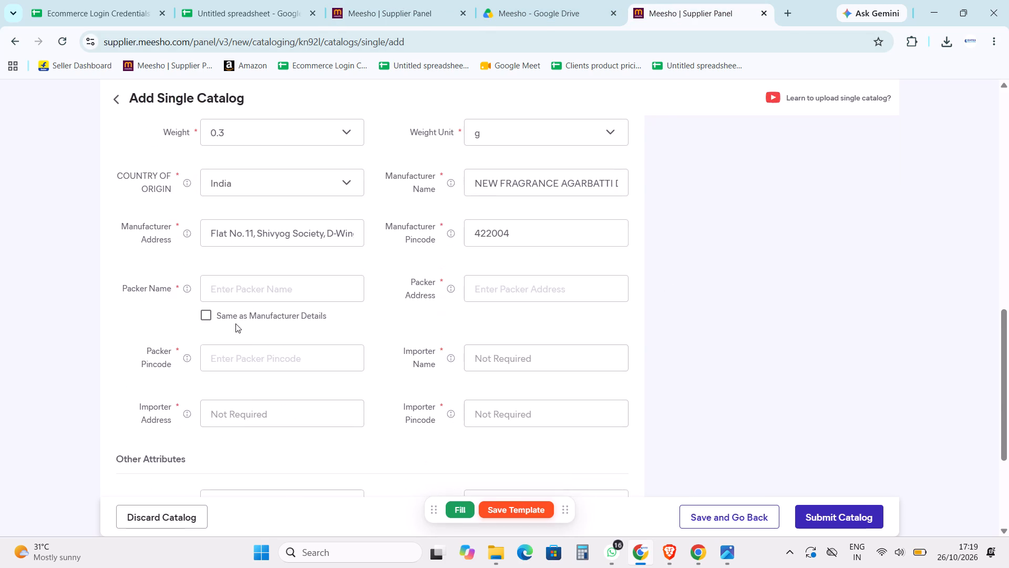
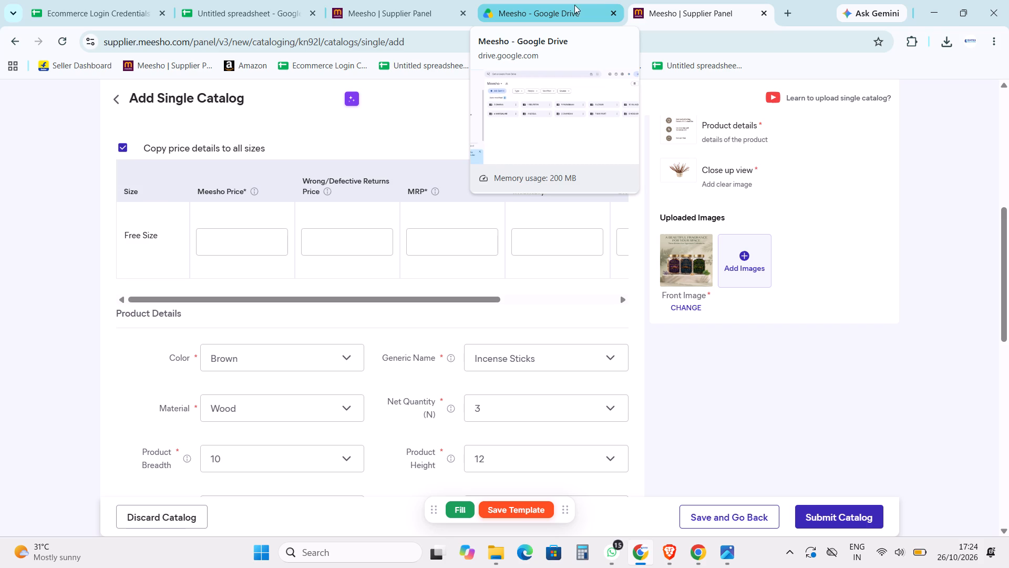
Review the price, returns price and MRP of the existing Loban Belpatra Parasmani combo in its Edit Product form.
{"action": "left_click", "coordinate": [331, 0]}
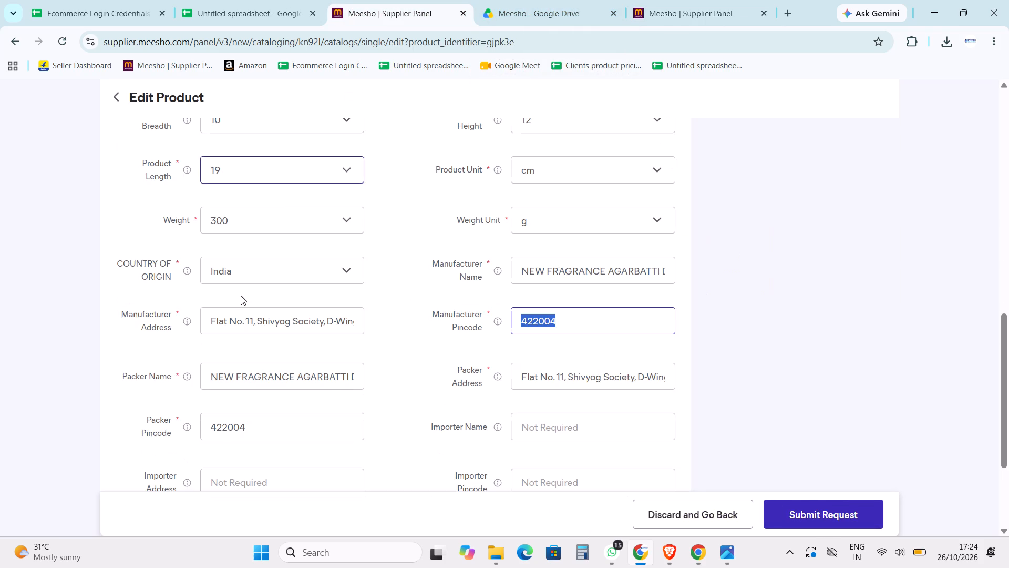
{"action": "scroll", "coordinate": [228, 295], "scroll_direction": "up", "scroll_amount": 16}
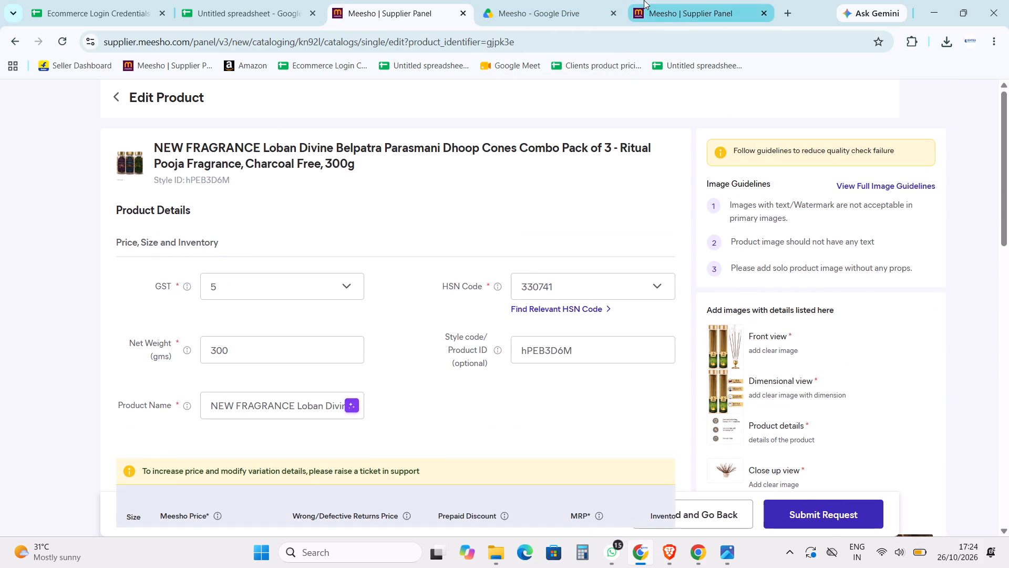
{"action": "scroll", "coordinate": [171, 231], "scroll_direction": "down", "scroll_amount": 3}
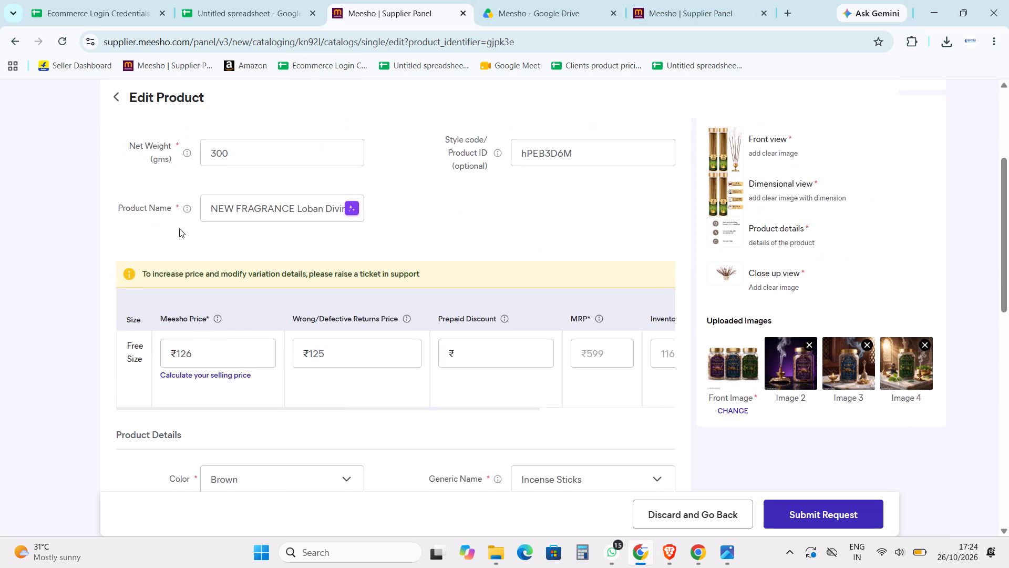
{"action": "scroll", "coordinate": [223, 343], "scroll_direction": "up", "scroll_amount": 3}
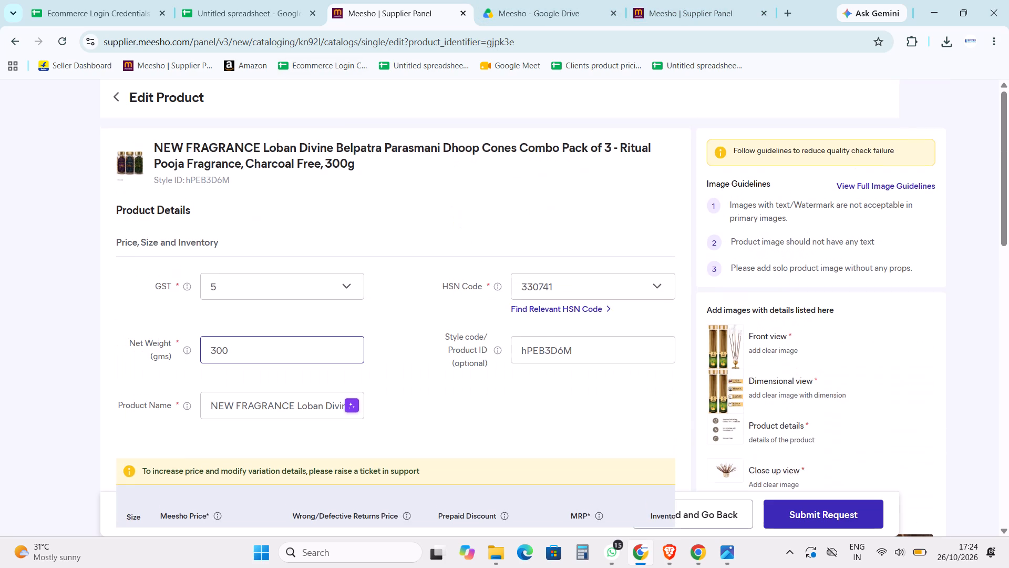
{"action": "scroll", "coordinate": [225, 344], "scroll_direction": "up", "scroll_amount": 6}
Return to the Inventory and examine the Meesho prices of the active New Fragrance dhoop cones combo catalogs.
{"action": "left_click", "coordinate": [114, 96]}
{"action": "left_click", "coordinate": [115, 98]}
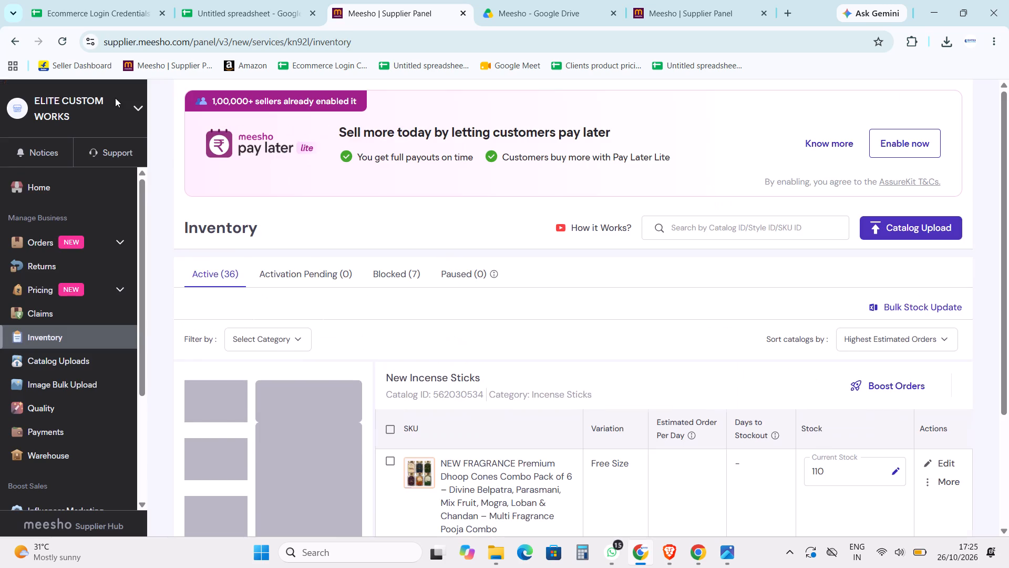
{"action": "scroll", "coordinate": [307, 257], "scroll_direction": "down", "scroll_amount": 5}
{"action": "scroll", "coordinate": [323, 311], "scroll_direction": "up", "scroll_amount": 4}
{"action": "scroll", "coordinate": [345, 248], "scroll_direction": "down", "scroll_amount": 6}
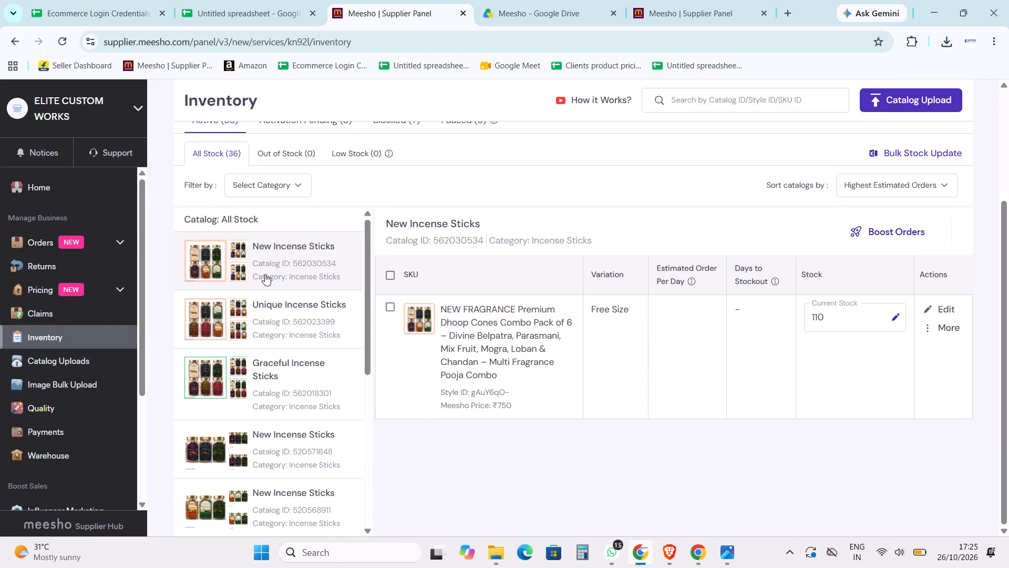
{"action": "left_click", "coordinate": [269, 323]}
{"action": "scroll", "coordinate": [321, 193], "scroll_direction": "down", "scroll_amount": 7}
{"action": "scroll", "coordinate": [406, 351], "scroll_direction": "down", "scroll_amount": 6}
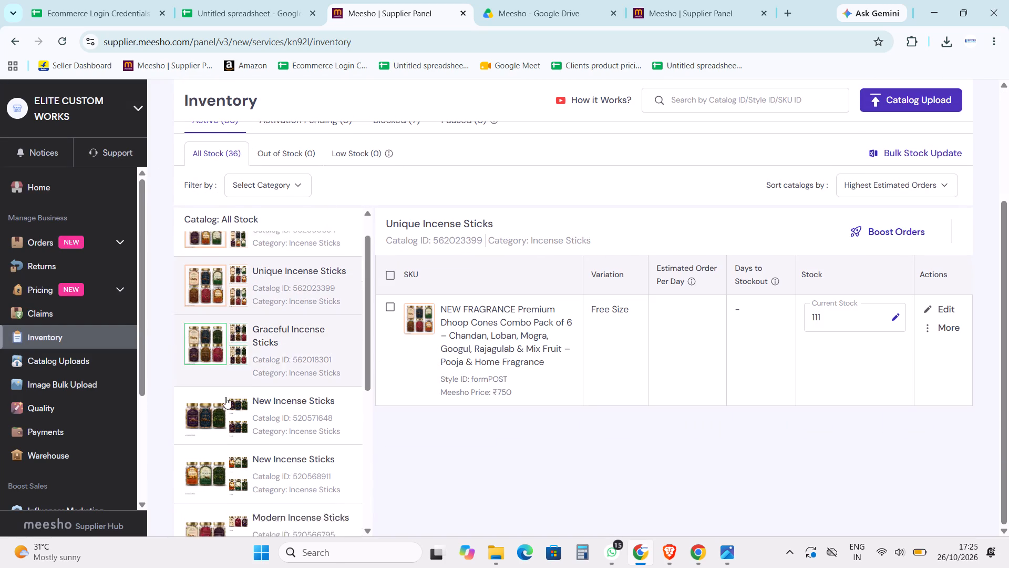
{"action": "scroll", "coordinate": [225, 397], "scroll_direction": "down", "scroll_amount": 8}
{"action": "scroll", "coordinate": [282, 383], "scroll_direction": "up", "scroll_amount": 13}
{"action": "scroll", "coordinate": [352, 265], "scroll_direction": "down", "scroll_amount": 11}
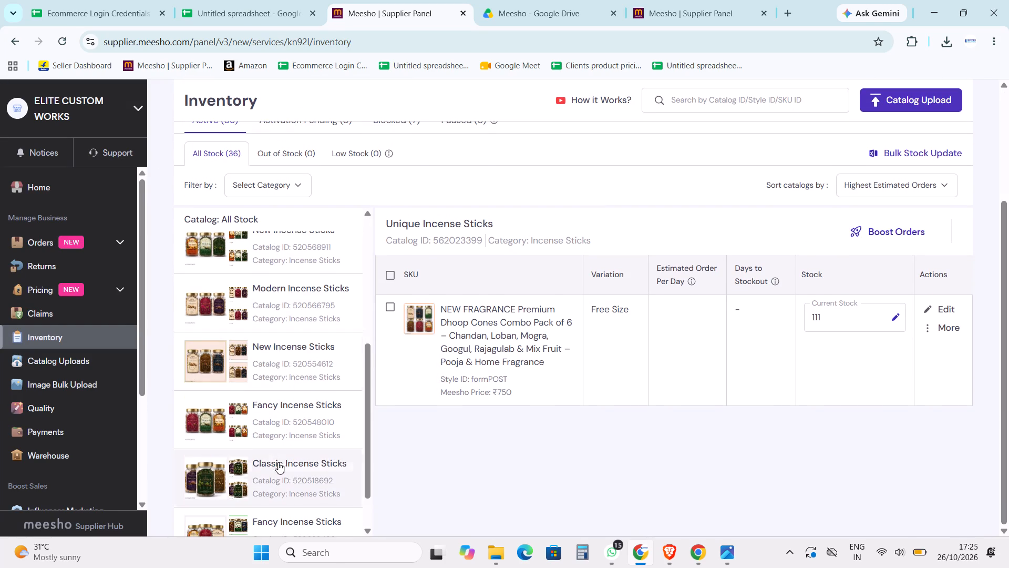
{"action": "left_click", "coordinate": [268, 310]}
{"action": "scroll", "coordinate": [269, 310], "scroll_direction": "up", "scroll_amount": 1}
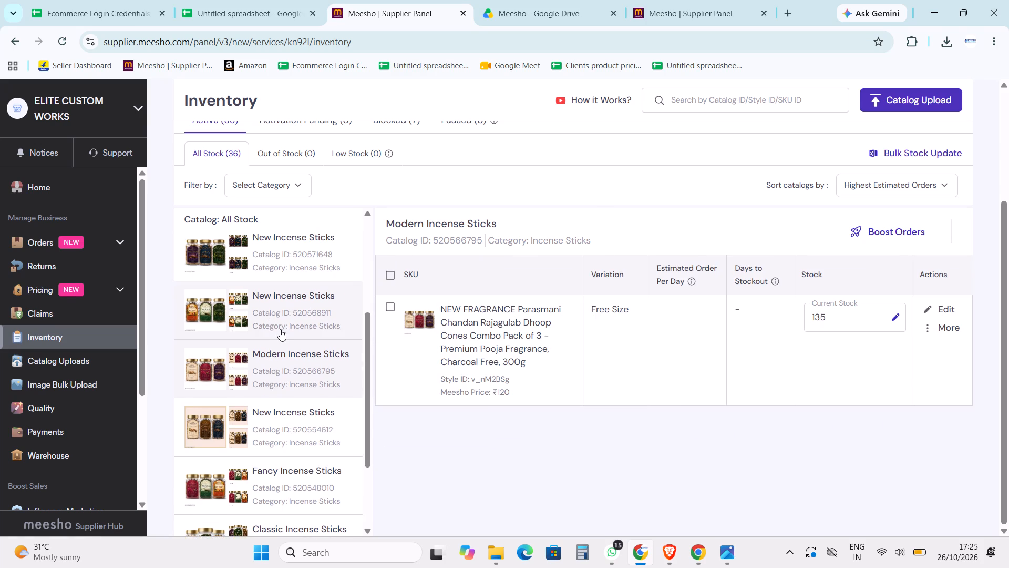
{"action": "left_click", "coordinate": [281, 329]}
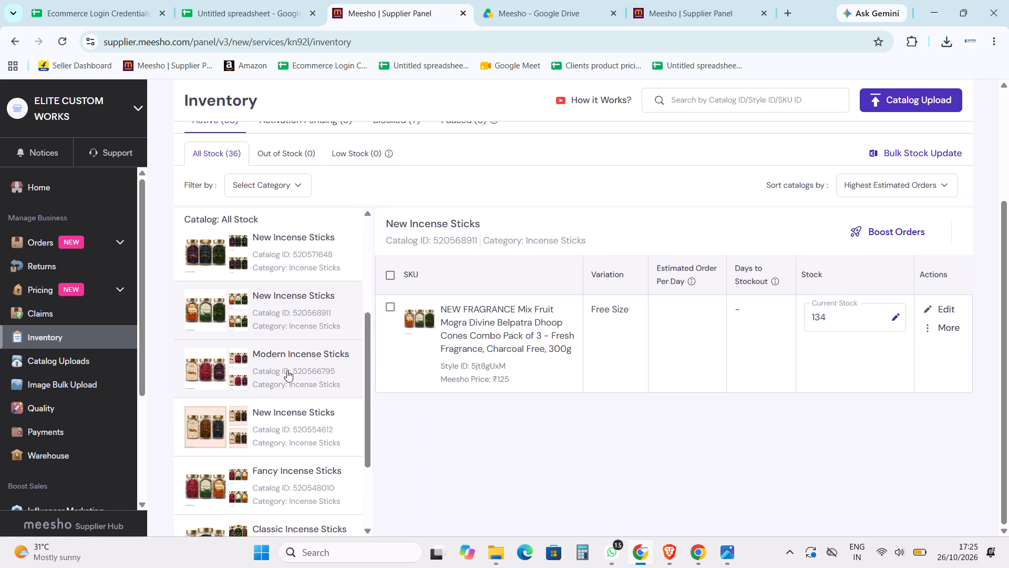
{"action": "left_click", "coordinate": [287, 368]}
{"action": "left_click", "coordinate": [293, 414]}
{"action": "scroll", "coordinate": [291, 410], "scroll_direction": "down", "scroll_amount": 5}
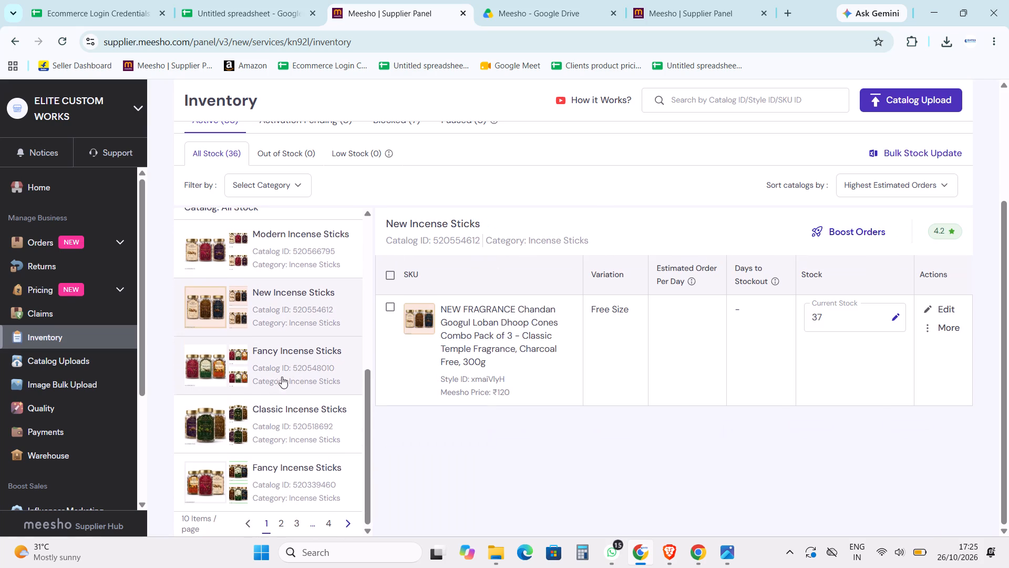
{"action": "left_click", "coordinate": [279, 370]}
{"action": "scroll", "coordinate": [291, 400], "scroll_direction": "down", "scroll_amount": 12}
{"action": "left_click", "coordinate": [279, 472]}
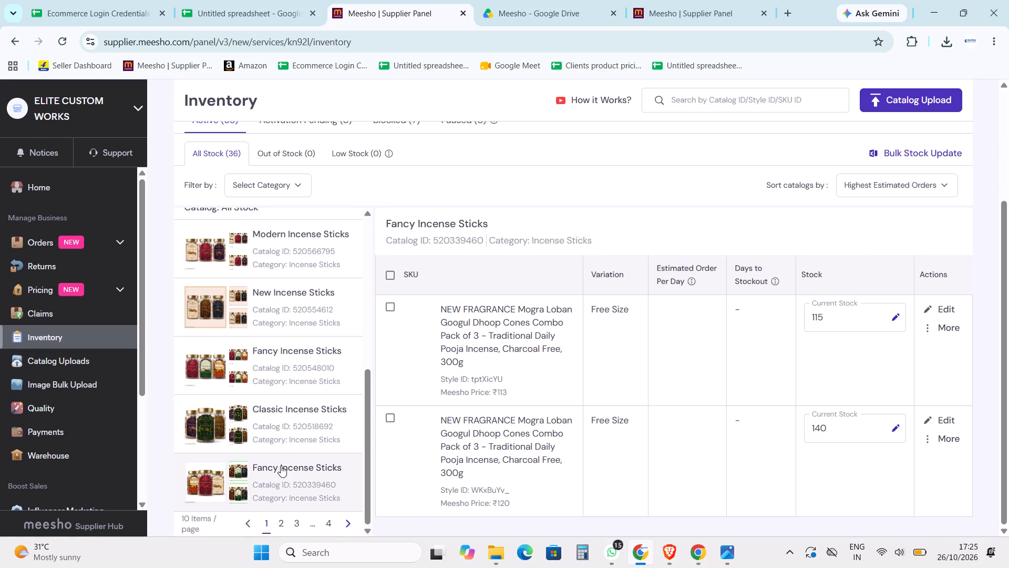
{"action": "scroll", "coordinate": [281, 464], "scroll_direction": "down", "scroll_amount": 20}
{"action": "scroll", "coordinate": [281, 464], "scroll_direction": "down", "scroll_amount": 6}
{"action": "scroll", "coordinate": [283, 460], "scroll_direction": "up", "scroll_amount": 10}
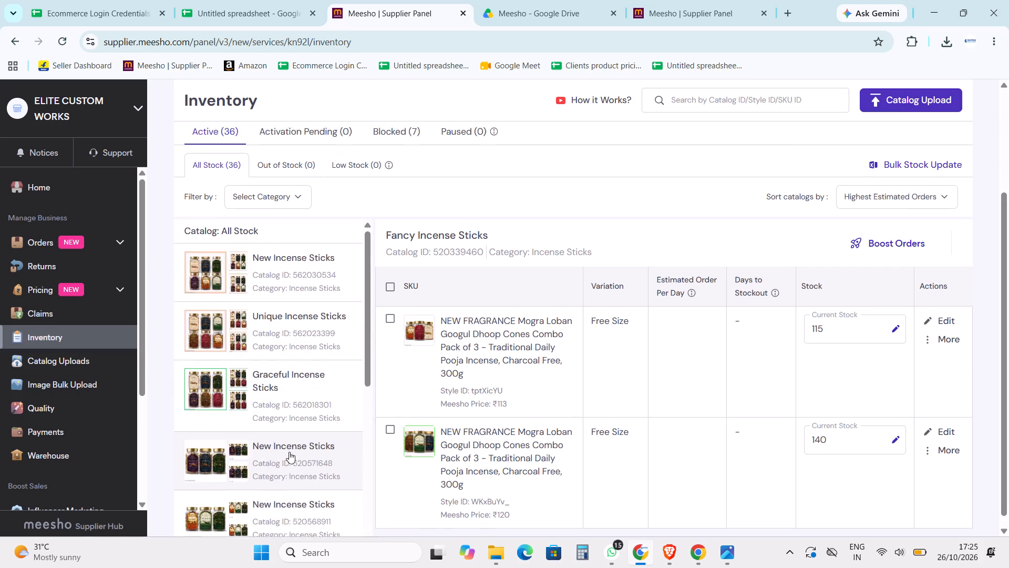
{"action": "scroll", "coordinate": [289, 452], "scroll_direction": "up", "scroll_amount": 8}
In the new single catalog, set the Free Size Meesho Price to 160 and the Wrong/Defective Returns Price to 159.
{"action": "left_click", "coordinate": [691, 0]}
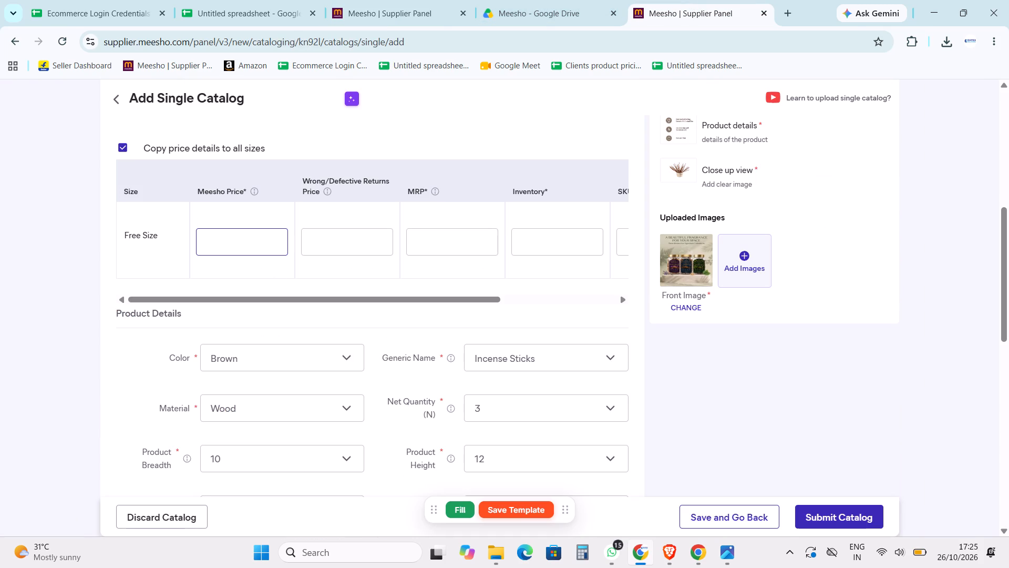
{"action": "left_click", "coordinate": [236, 240]}
{"action": "type", "text": "140"}
{"action": "double_click", "coordinate": [213, 234]}
{"action": "type", "text": "160"}
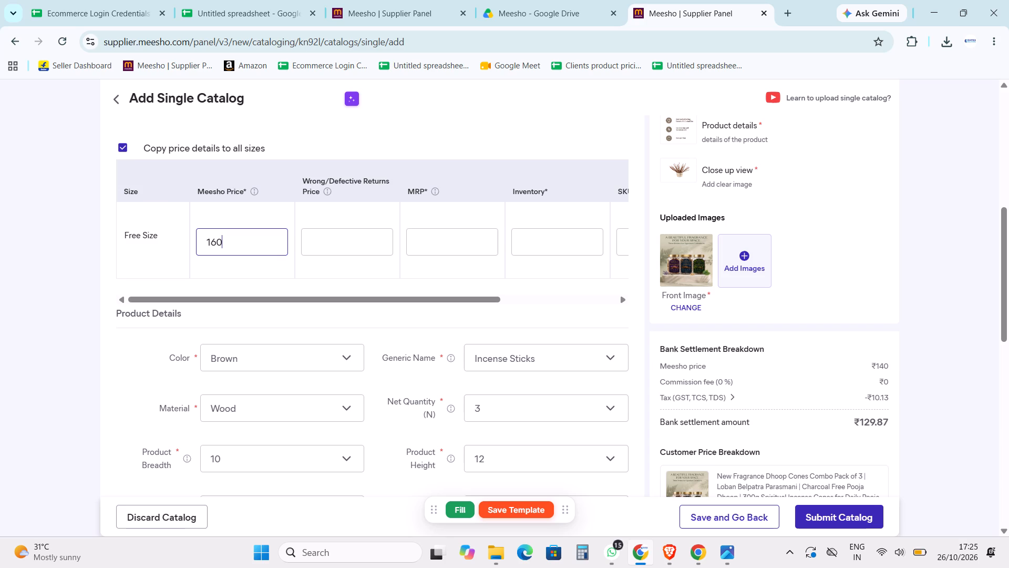
{"action": "left_click", "coordinate": [50, 258]}
{"action": "scroll", "coordinate": [192, 323], "scroll_direction": "up", "scroll_amount": 3}
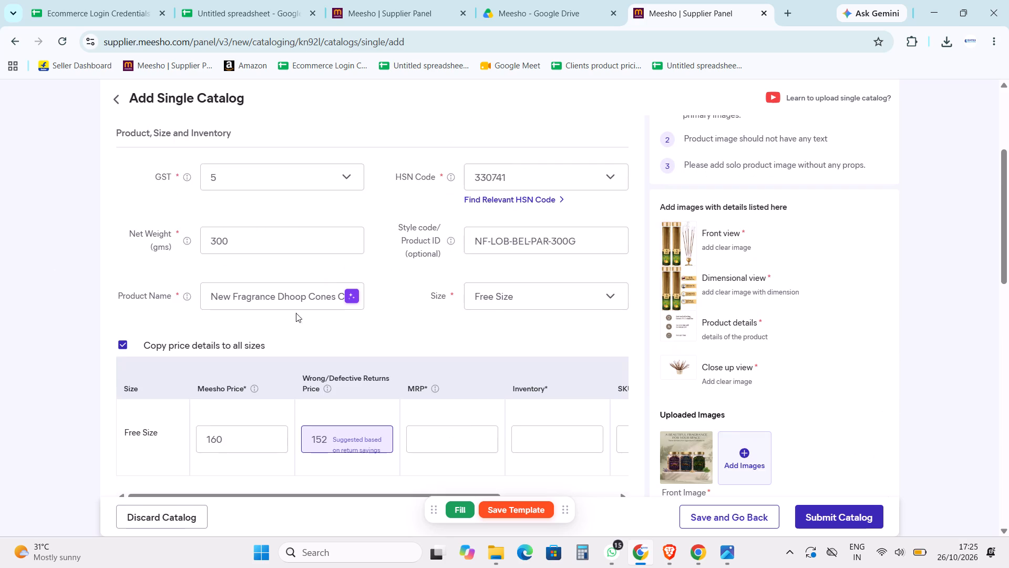
{"action": "scroll", "coordinate": [295, 310], "scroll_direction": "down", "scroll_amount": 2}
{"action": "scroll", "coordinate": [367, 274], "scroll_direction": "up", "scroll_amount": 2}
{"action": "scroll", "coordinate": [386, 283], "scroll_direction": "down", "scroll_amount": 1}
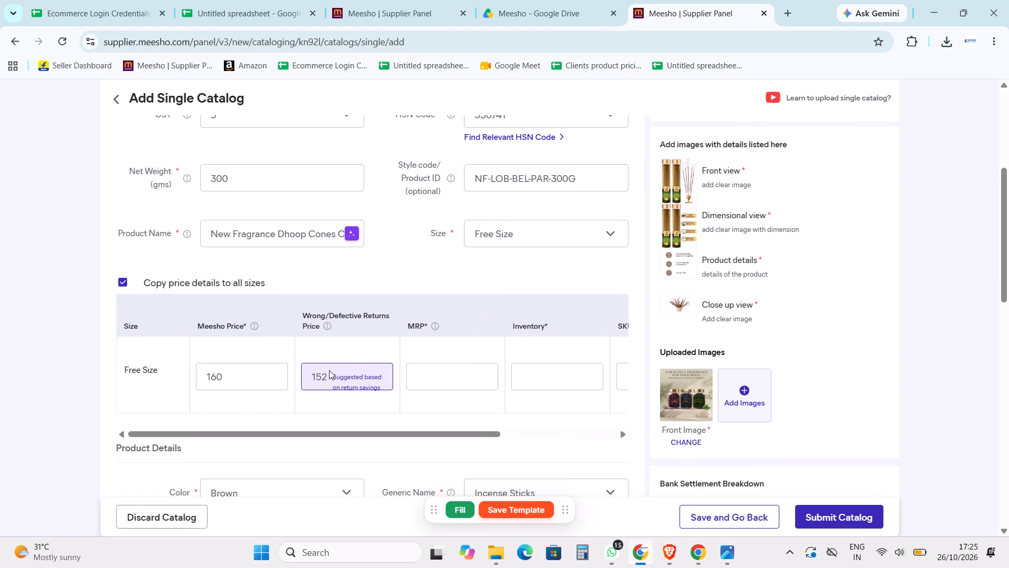
{"action": "double_click", "coordinate": [316, 372]}
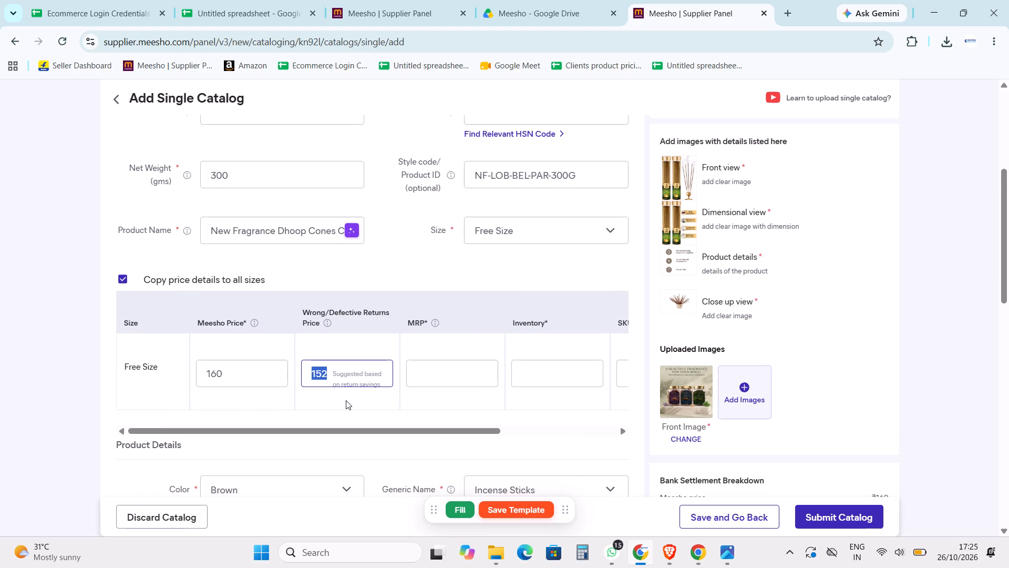
{"action": "type", "text": "159"}
Set the Free Size MRP to 600 and the Inventory to 200.
{"action": "left_click", "coordinate": [424, 371]}
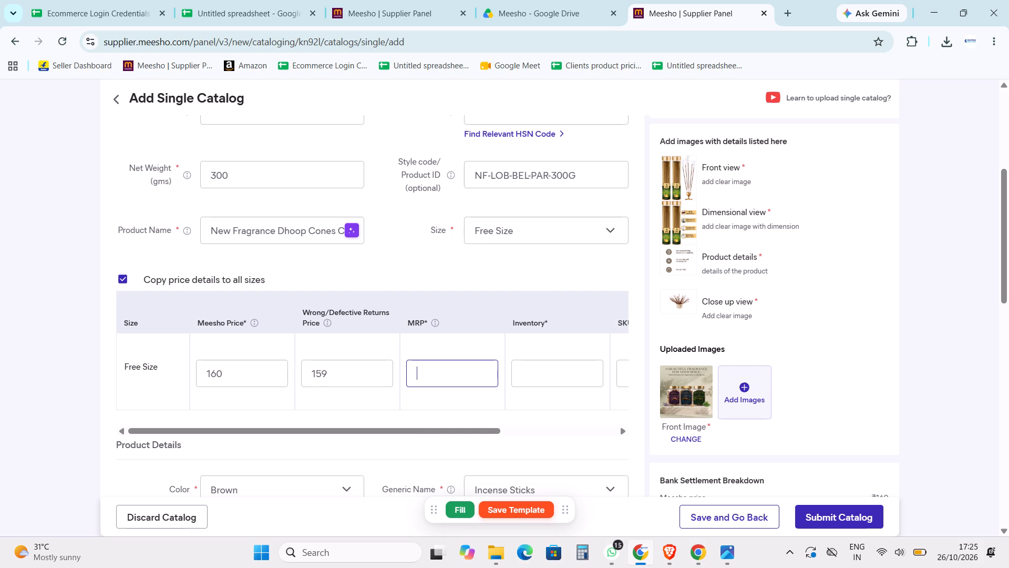
{"action": "type", "text": "600"}
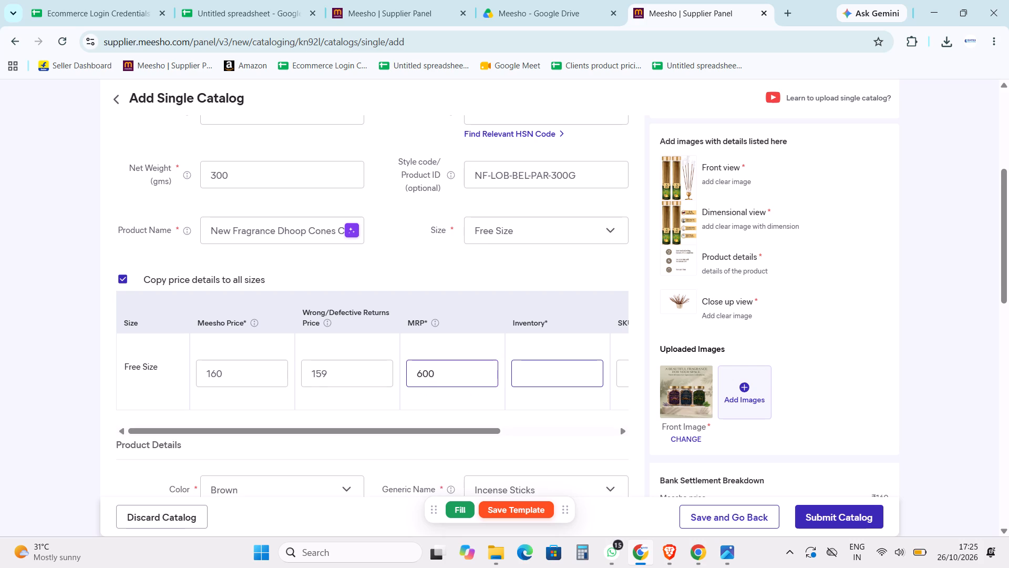
{"action": "left_click", "coordinate": [551, 366]}
{"action": "type", "text": "200"}
{"action": "left_click_drag", "start_coordinate": [480, 433], "coordinate": [215, 421]}
{"action": "left_click", "coordinate": [53, 290]}
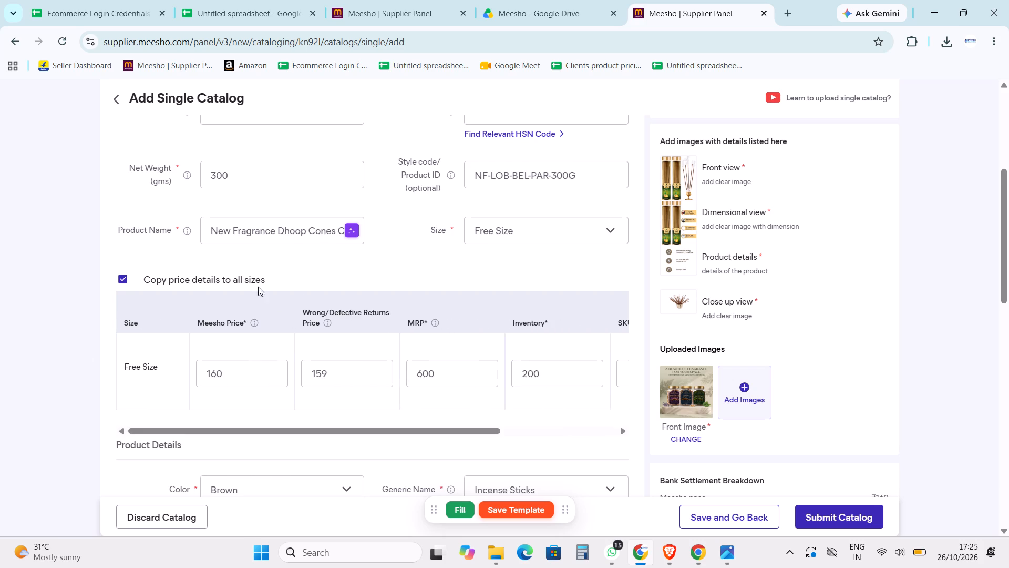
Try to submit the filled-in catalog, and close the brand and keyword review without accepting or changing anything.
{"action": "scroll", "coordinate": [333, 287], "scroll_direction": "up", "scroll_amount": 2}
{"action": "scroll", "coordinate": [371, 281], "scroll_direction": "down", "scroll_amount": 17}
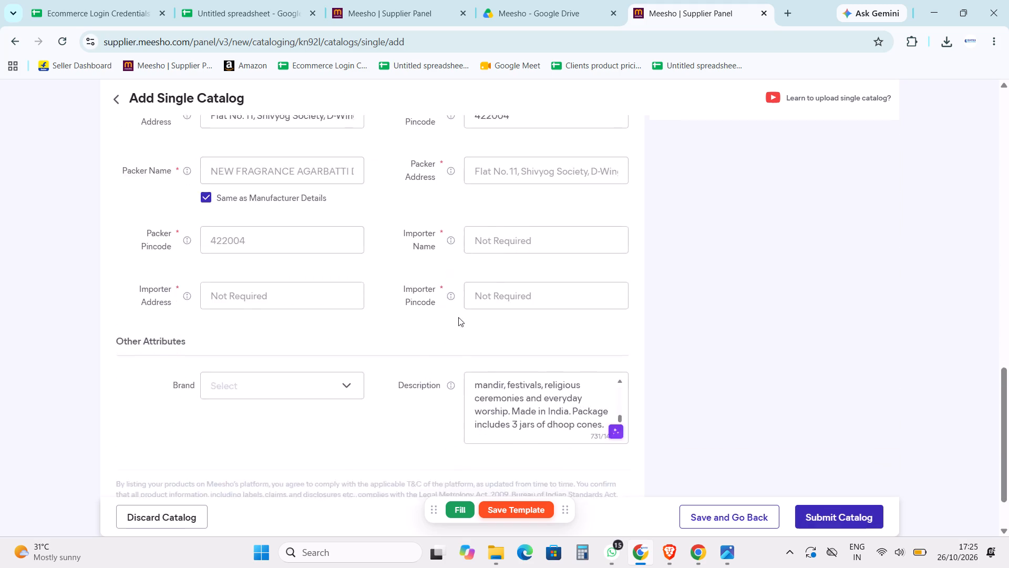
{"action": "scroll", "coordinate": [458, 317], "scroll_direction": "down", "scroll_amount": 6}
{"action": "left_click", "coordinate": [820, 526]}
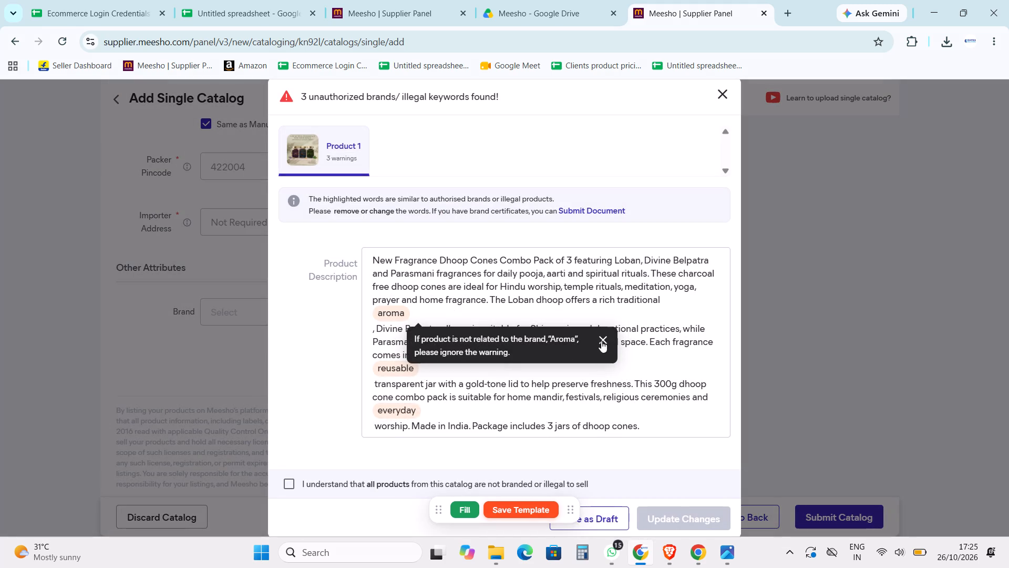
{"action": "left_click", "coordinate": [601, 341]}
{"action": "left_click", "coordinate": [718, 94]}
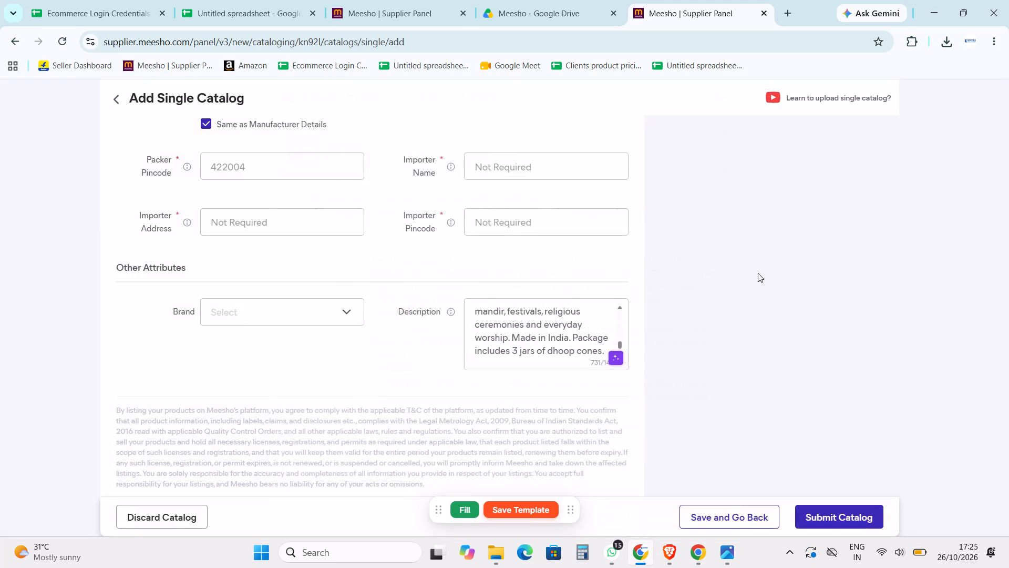
Save the filled-in Incense Sticks form as a Lisstify template named ELITE-DhopPK03-Meesho.
{"action": "scroll", "coordinate": [768, 283], "scroll_direction": "up", "scroll_amount": 20}
{"action": "scroll", "coordinate": [768, 283], "scroll_direction": "up", "scroll_amount": 11}
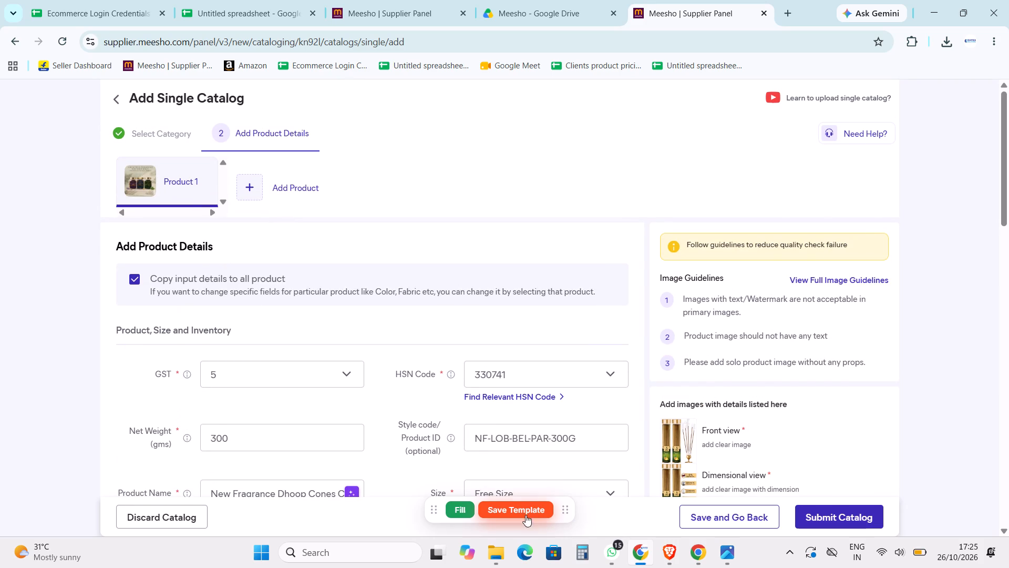
{"action": "left_click", "coordinate": [526, 508]}
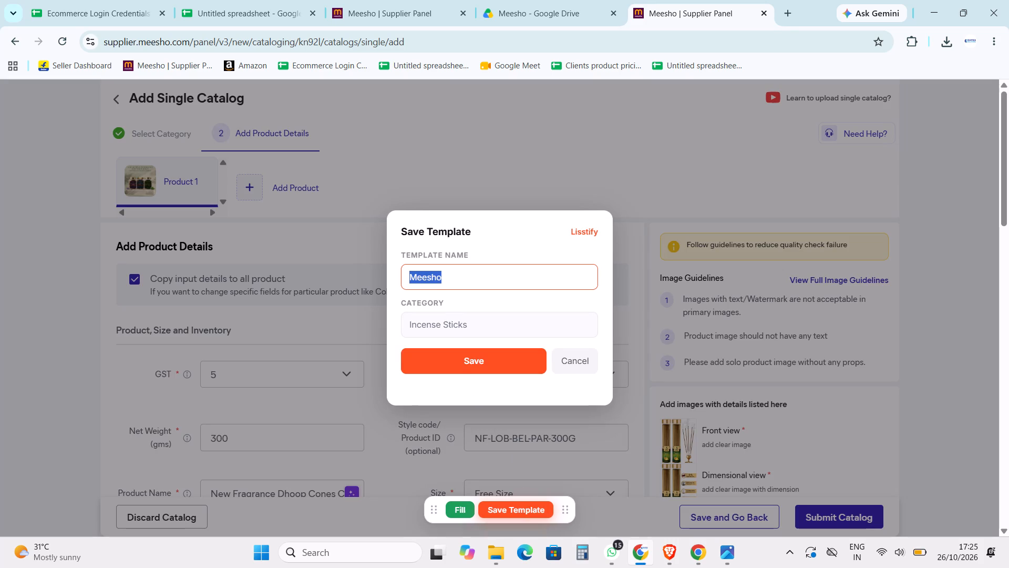
{"action": "left_click", "coordinate": [411, 274]}
{"action": "type", "text": "Dhop"}
{"action": "key", "text": "Left"}
{"action": "key", "text": "Left"}
{"action": "key", "text": "ctrl+Left"}
{"action": "key", "text": "ctrl+Left"}
{"action": "type", "text": "Elite"}
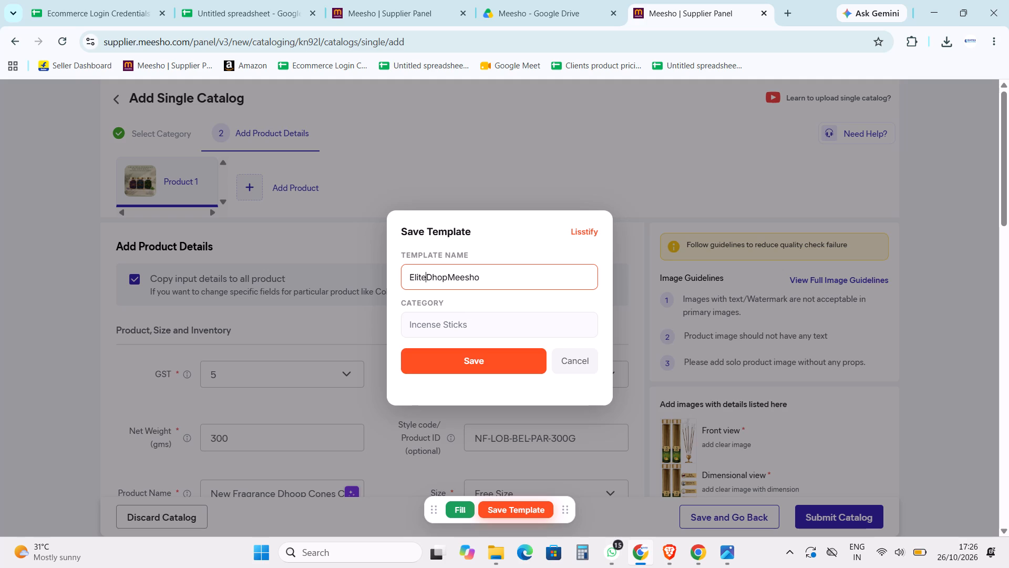
{"action": "key", "text": "BackSpace"}
{"action": "key", "text": "BackSpace"}
{"action": "key", "text": "BackSpace"}
{"action": "key", "text": "BackSpace"}
{"action": "key", "text": "minus"}
{"action": "key", "text": "ctrl+Right"}
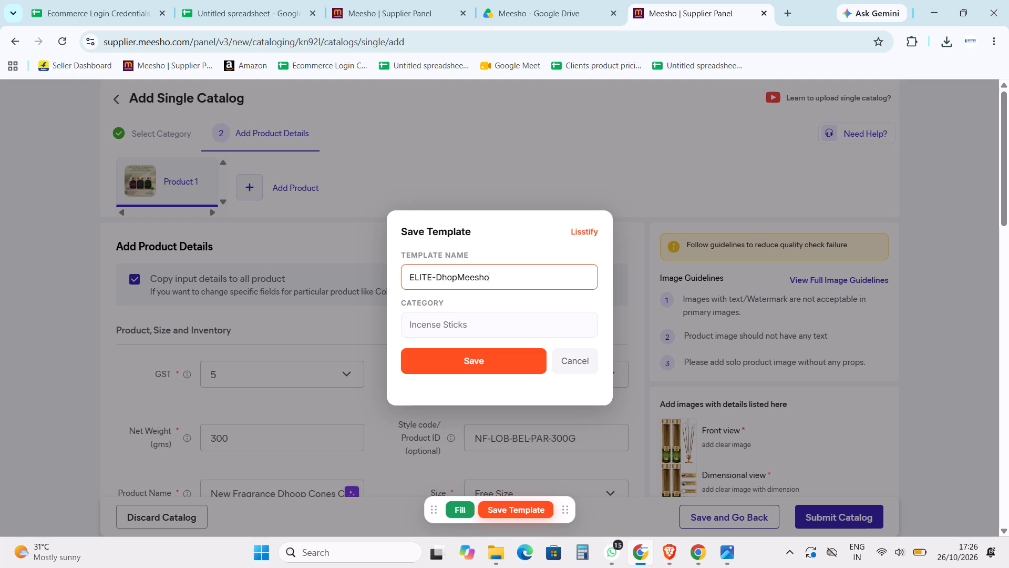
{"action": "key", "text": "Left"}
{"action": "key", "text": "Left"}
{"action": "key", "text": "Left"}
{"action": "key", "text": "Left"}
{"action": "key", "text": "Left"}
{"action": "key", "text": "Left"}
{"action": "key", "text": "Left"}
{"action": "key", "text": "Right"}
{"action": "type", "text": "PK03"}
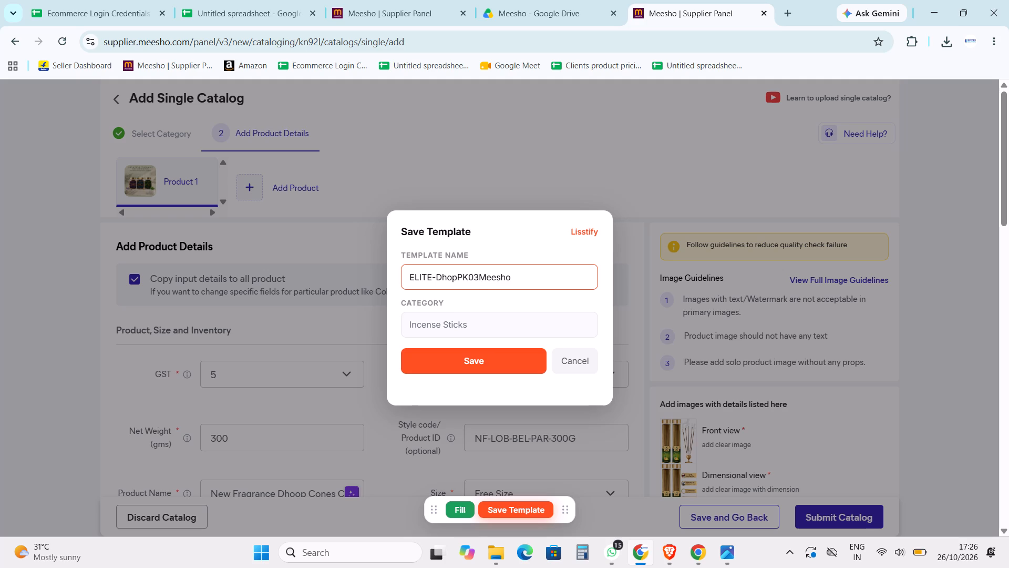
{"action": "key", "text": "minus"}
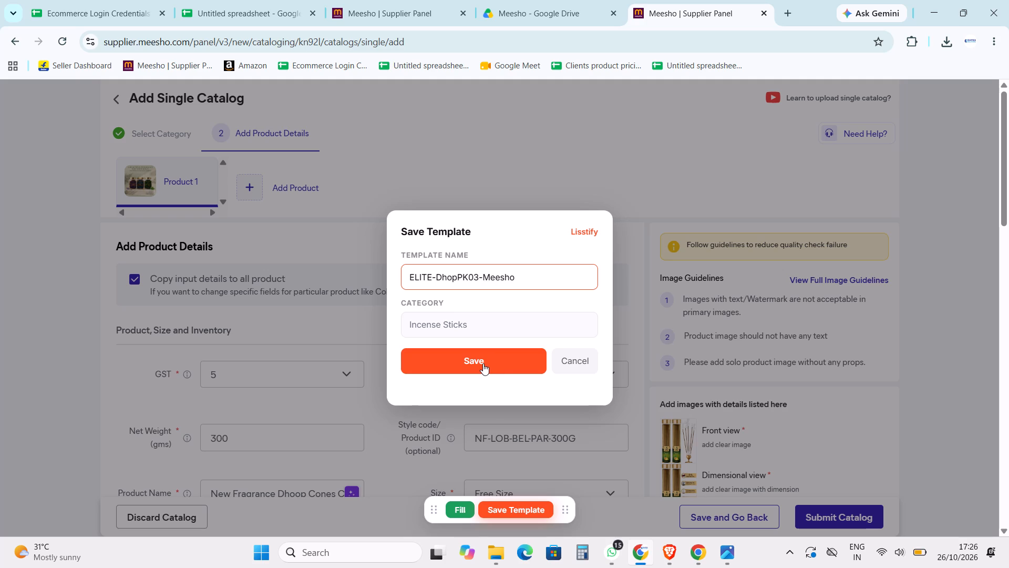
{"action": "left_click", "coordinate": [483, 363]}
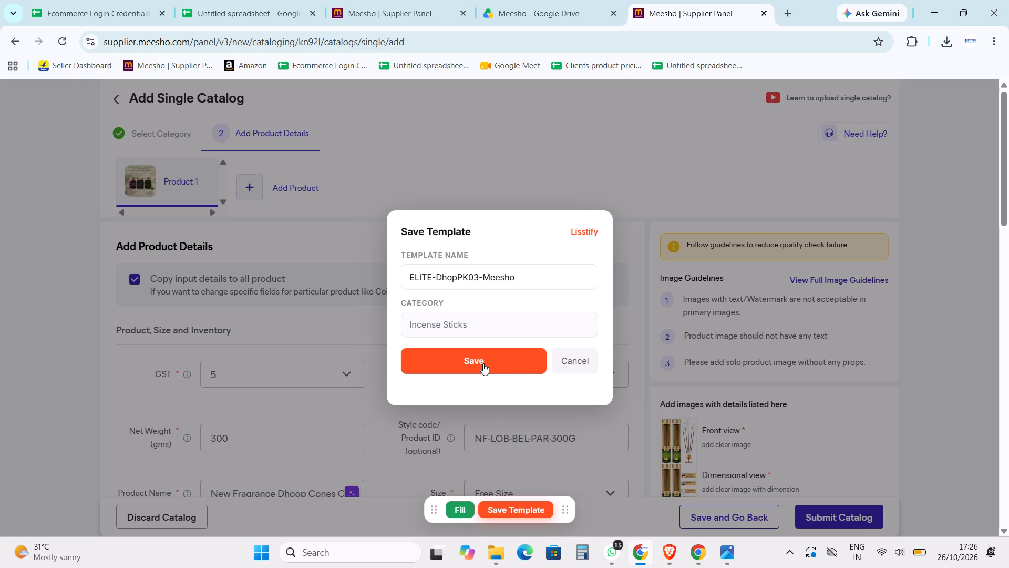
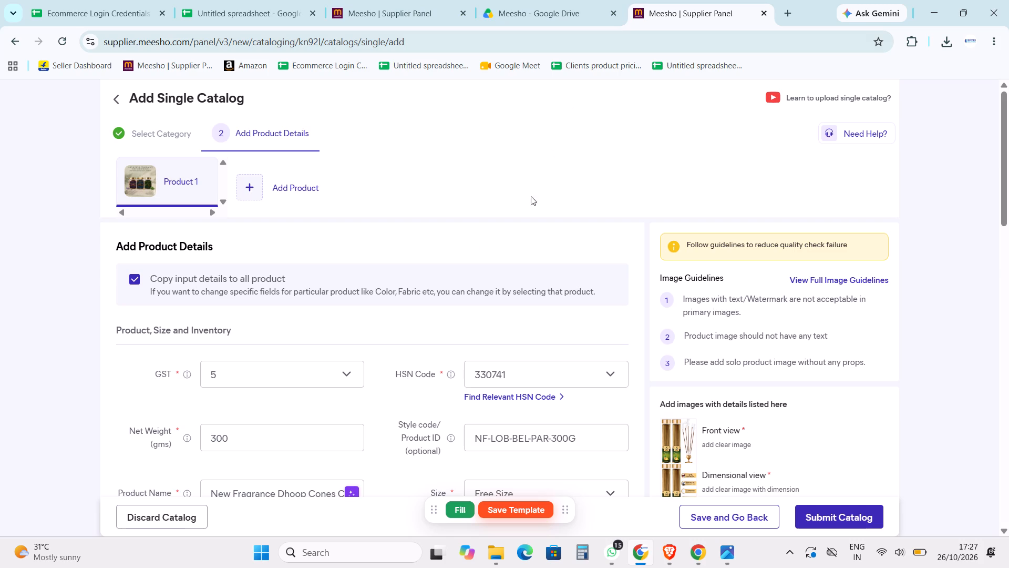
Submit the catalog, declare that all its products are not branded or illegal to sell, and cancel at the quality-check confirmation.
{"action": "scroll", "coordinate": [477, 184], "scroll_direction": "down", "scroll_amount": 3}
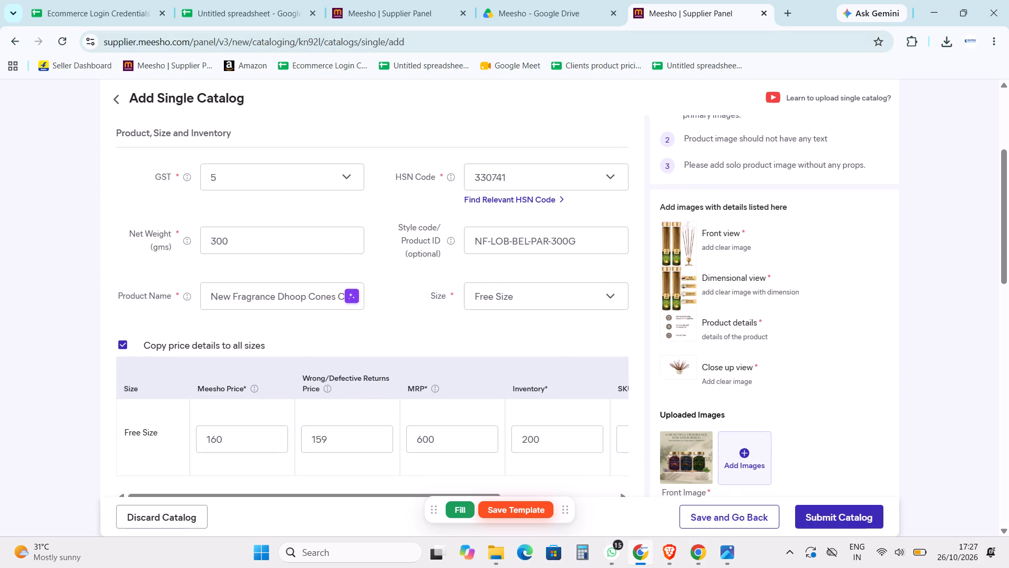
{"action": "scroll", "coordinate": [418, 421], "scroll_direction": "down", "scroll_amount": 5}
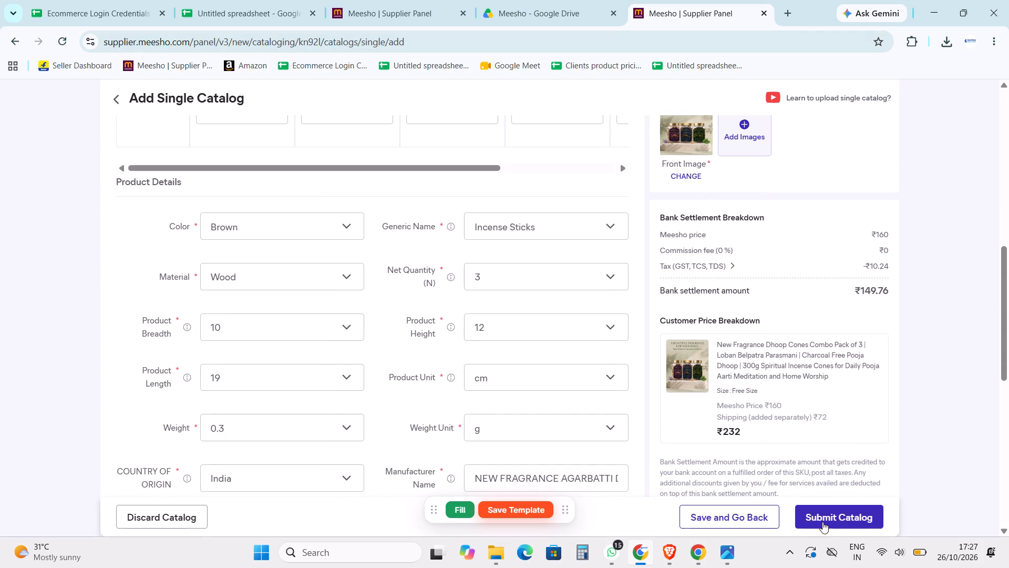
{"action": "left_click", "coordinate": [836, 516]}
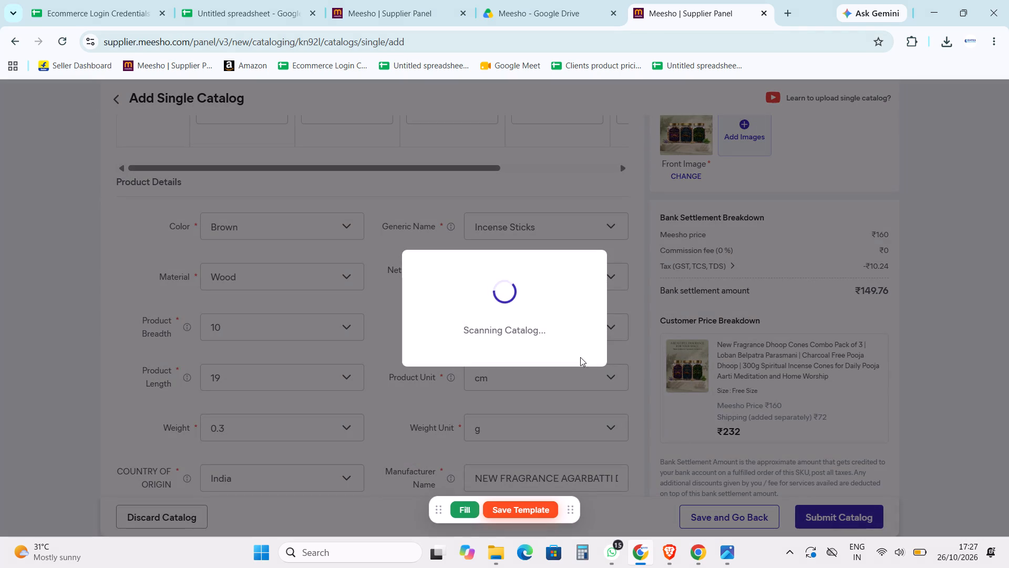
{"action": "left_click", "coordinate": [608, 340]}
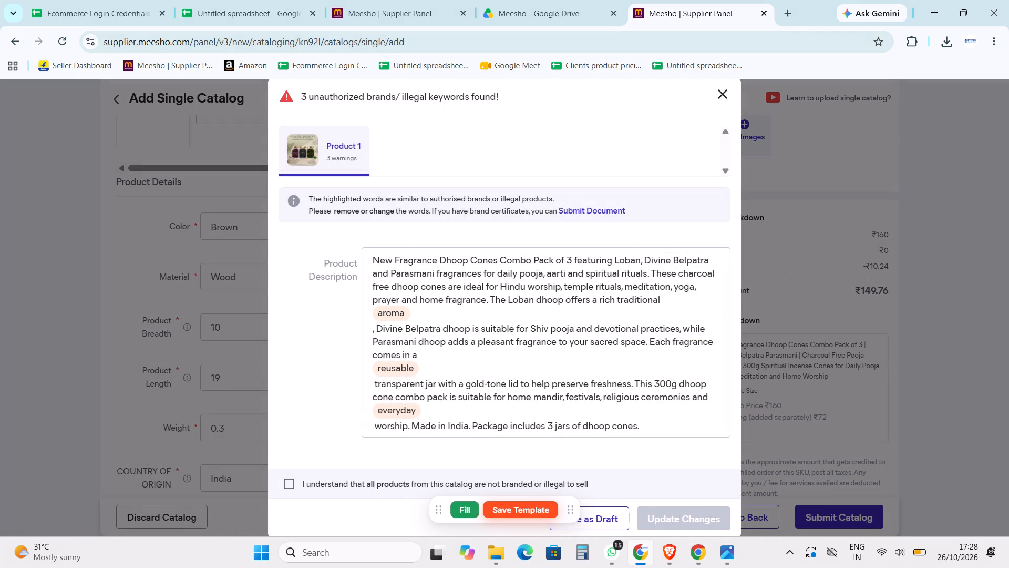
{"action": "left_click", "coordinate": [291, 481]}
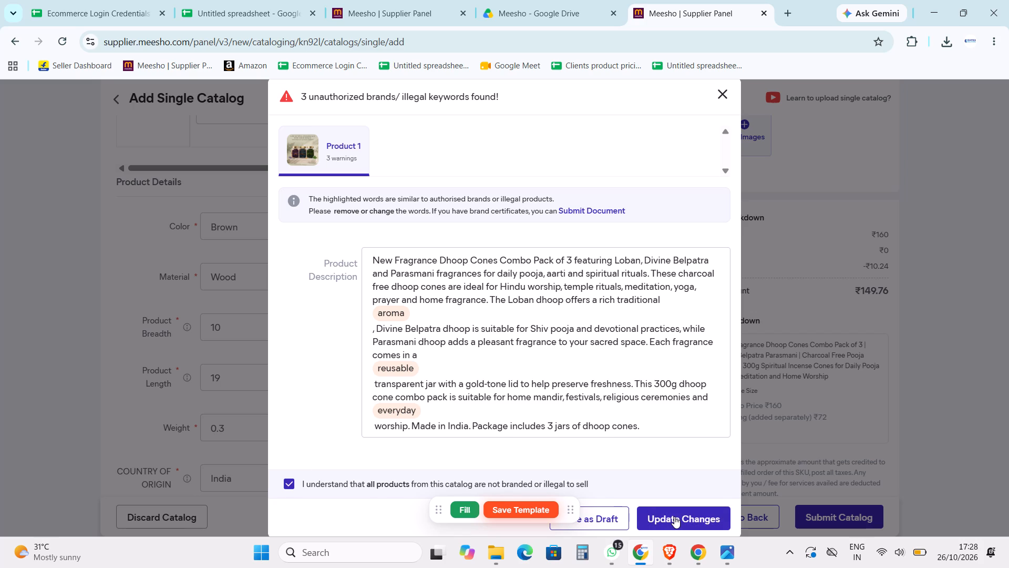
{"action": "left_click", "coordinate": [674, 516]}
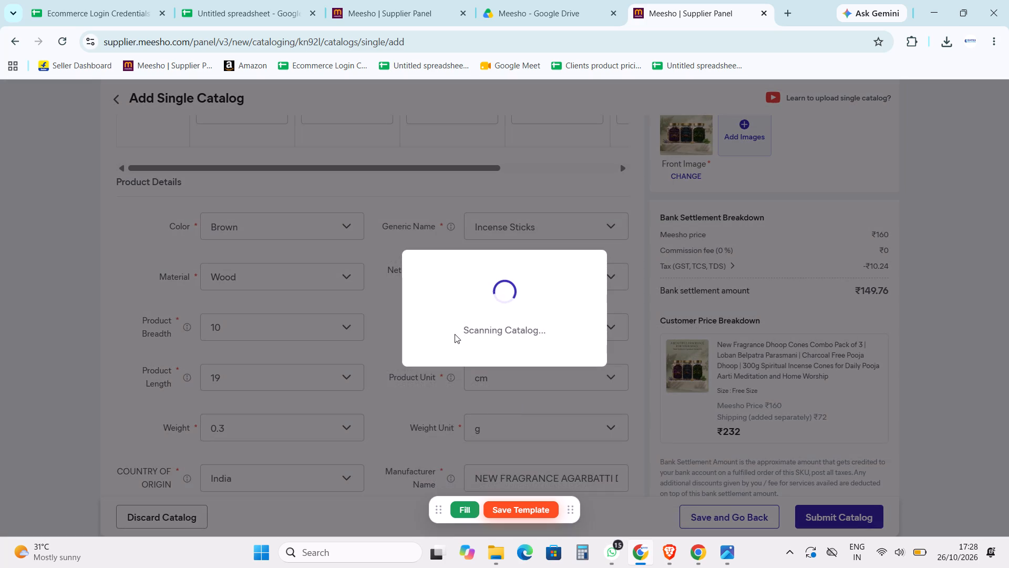
{"action": "left_click", "coordinate": [544, 342]}
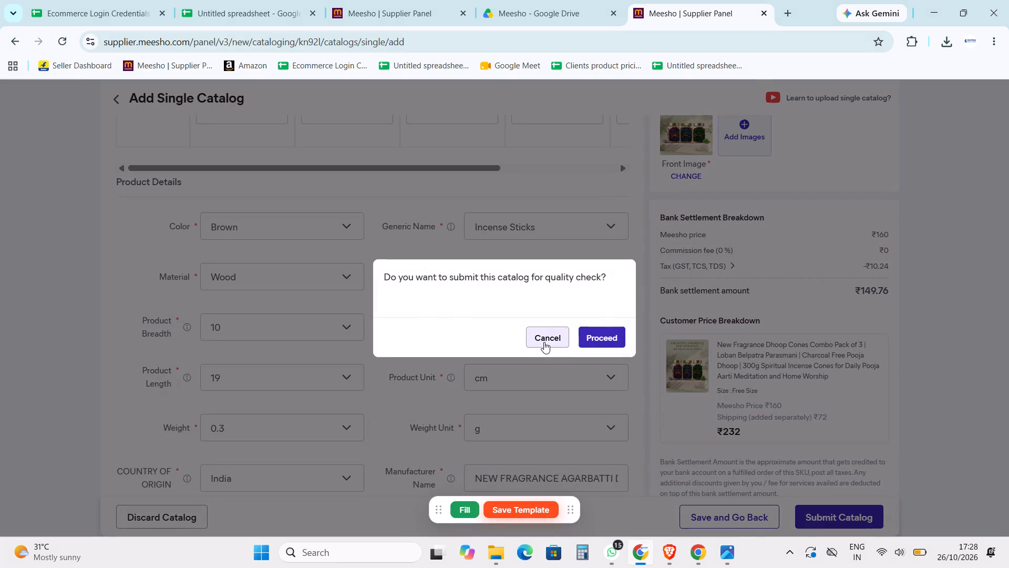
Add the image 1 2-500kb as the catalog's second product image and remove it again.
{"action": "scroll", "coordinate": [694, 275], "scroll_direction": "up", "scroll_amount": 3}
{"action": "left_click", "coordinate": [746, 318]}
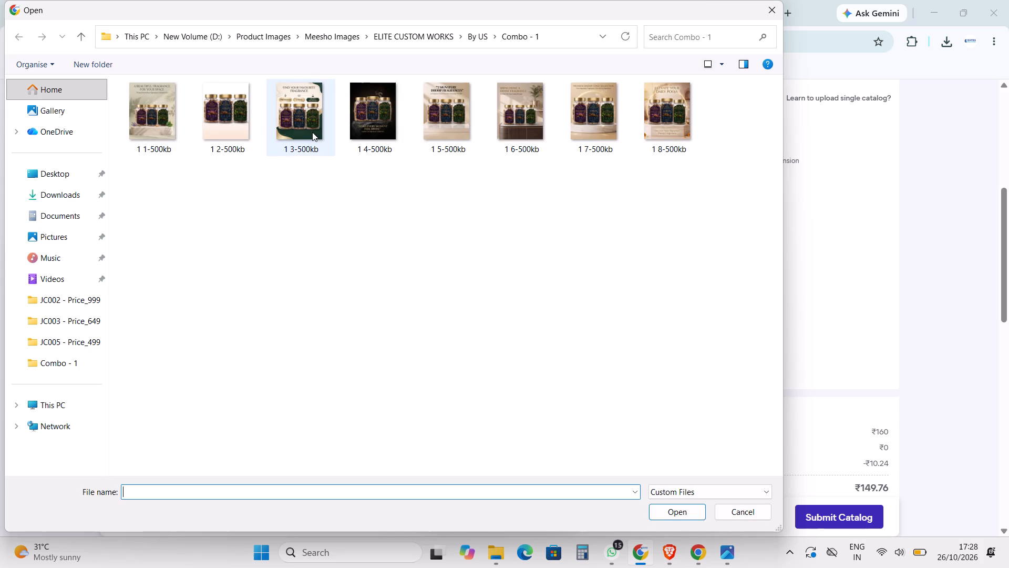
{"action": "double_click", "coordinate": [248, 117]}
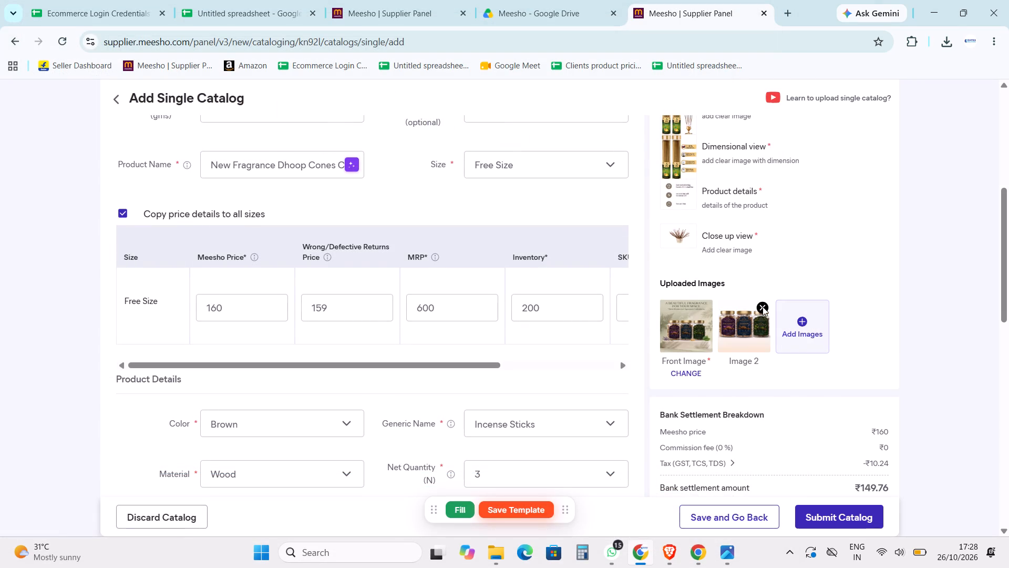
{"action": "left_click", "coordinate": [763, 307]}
While adding a product image, copy the pictures hwewi, gpuau and xdg1l from Downloads into the Combo - 1 folder.
{"action": "left_click", "coordinate": [753, 326]}
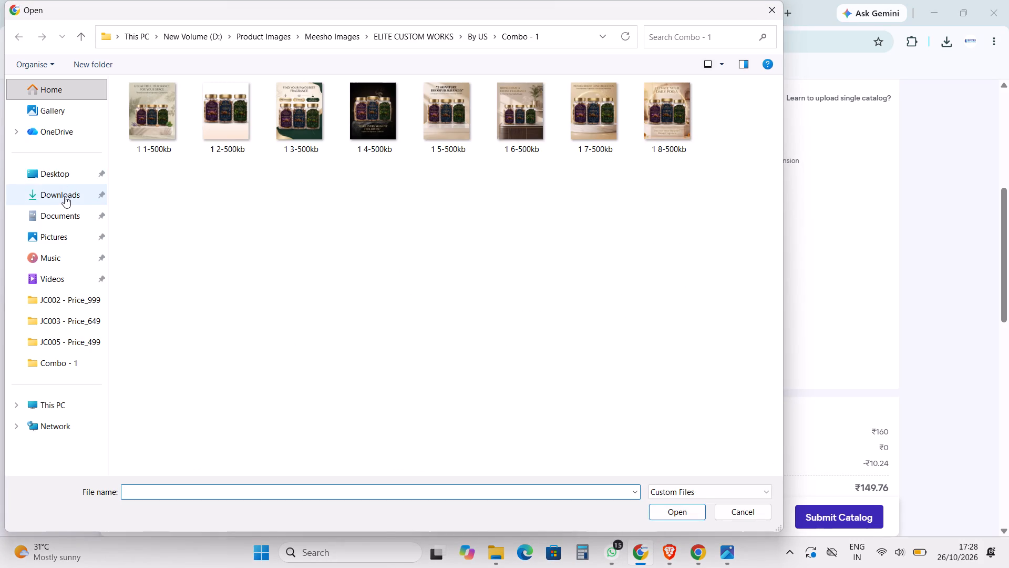
{"action": "left_click", "coordinate": [65, 196]}
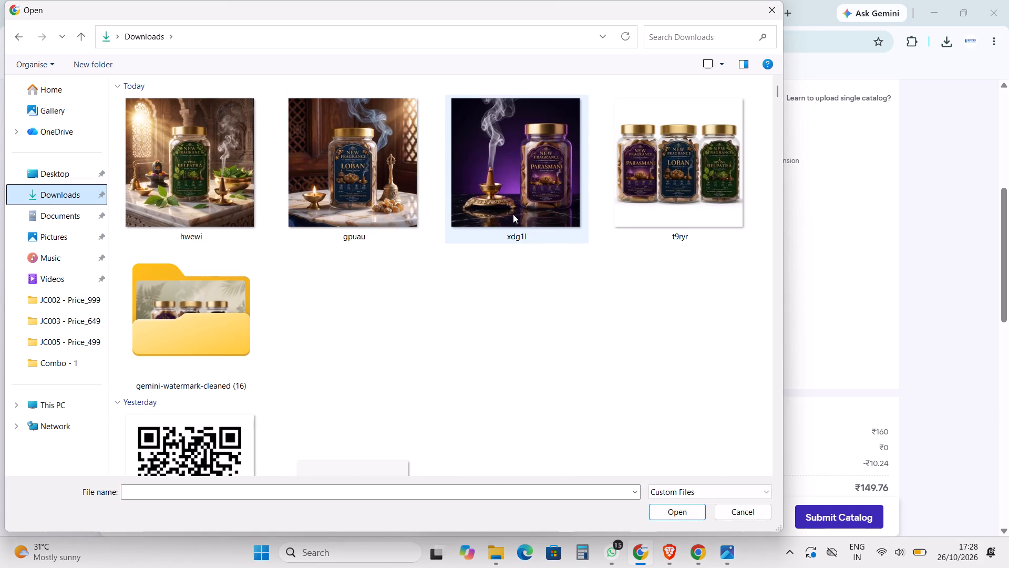
{"action": "left_click", "coordinate": [493, 178]}
{"action": "left_click", "coordinate": [199, 171], "text": "shift"}
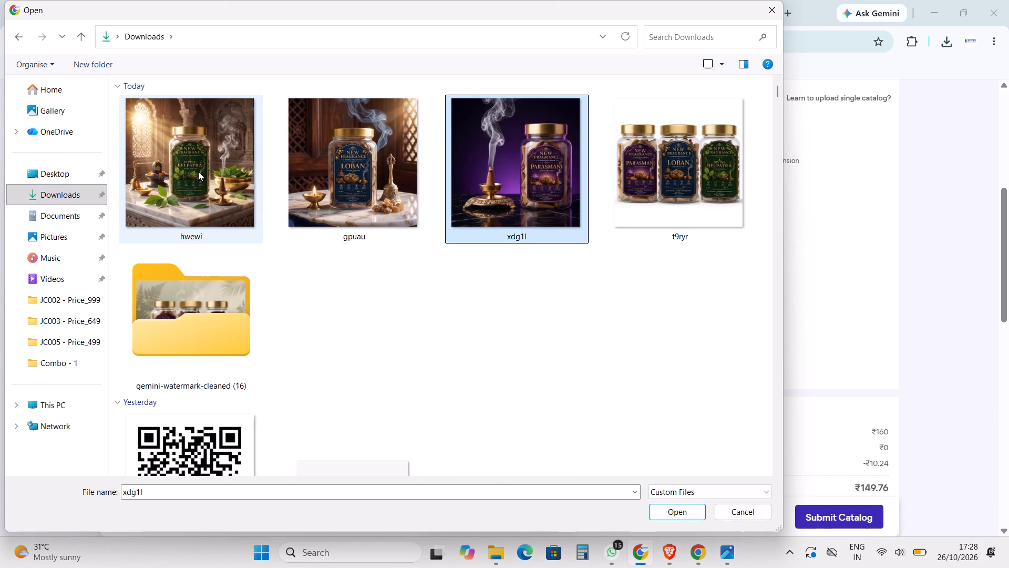
{"action": "key", "text": "ctrl+c"}
{"action": "key", "text": "ctrl+c"}
{"action": "key", "text": "ctrl+c"}
{"action": "key", "text": "ctrl+c"}
{"action": "key", "text": "ctrl+c"}
{"action": "left_click", "coordinate": [66, 371]}
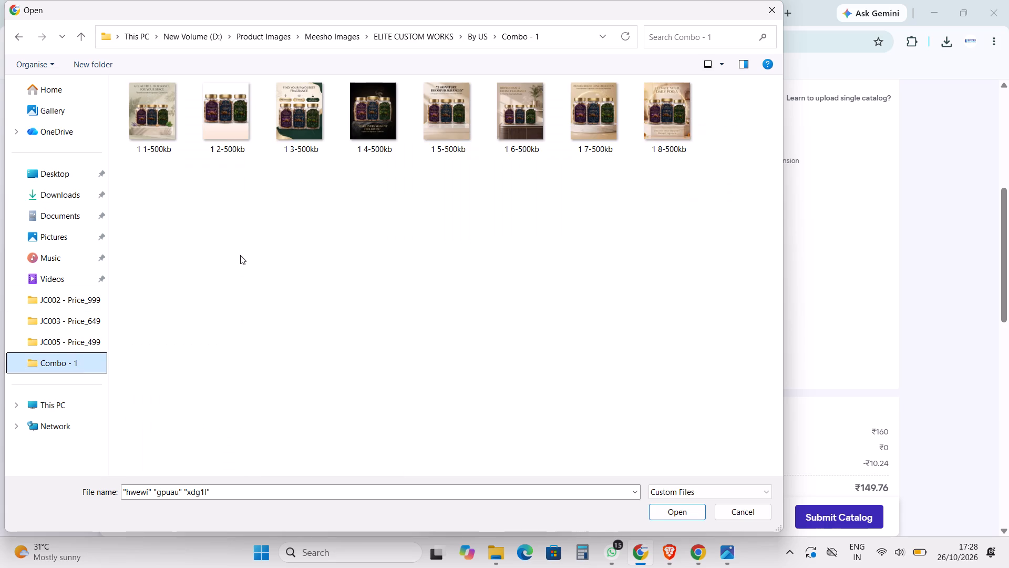
{"action": "left_click", "coordinate": [394, 252]}
{"action": "key", "text": "ctrl+v"}
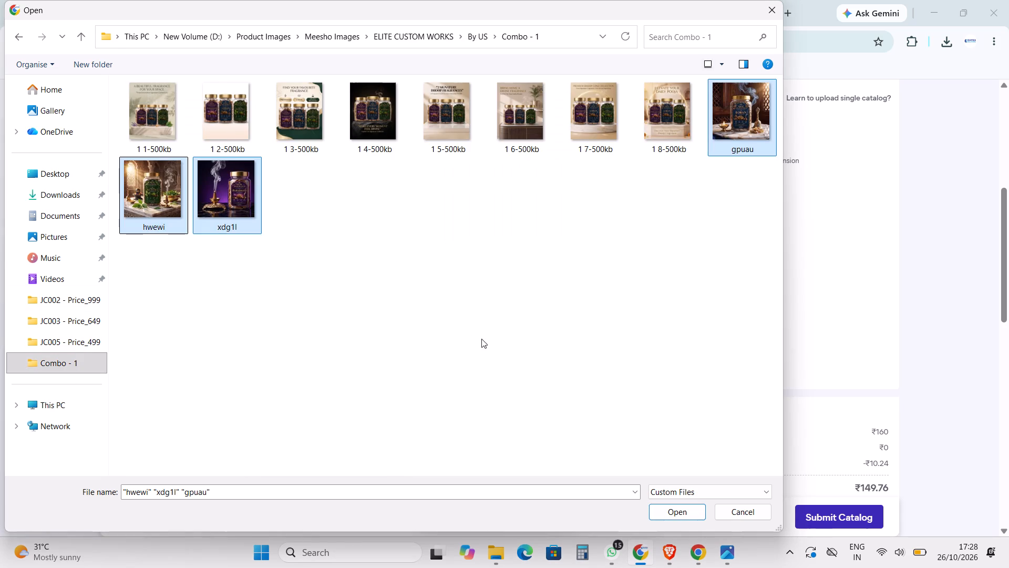
{"action": "left_click", "coordinate": [485, 339]}
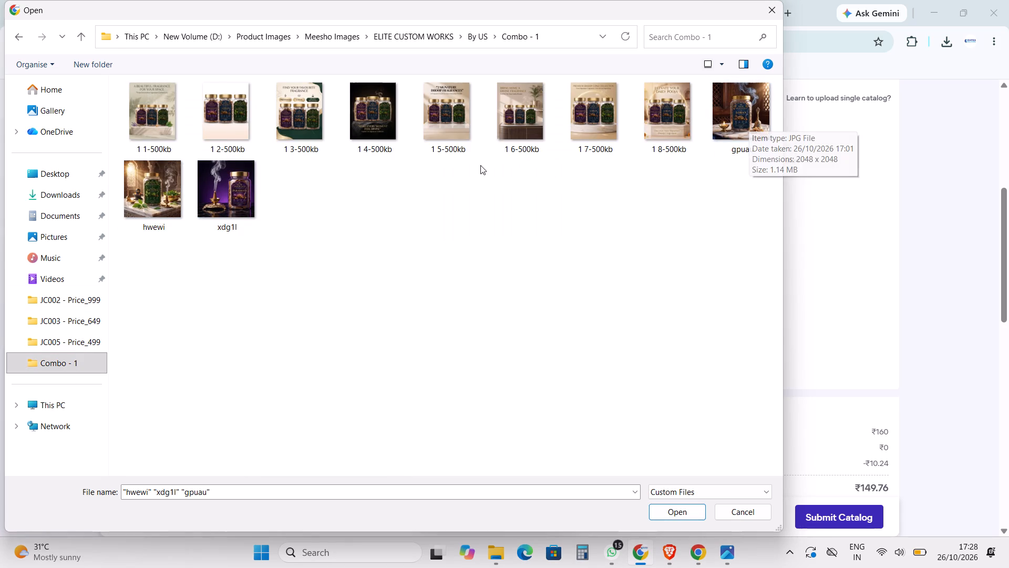
Upload gpuau, hwewi and xdg1l from the Combo - 1 folder as product images 2, 3 and 4.
{"action": "double_click", "coordinate": [746, 110]}
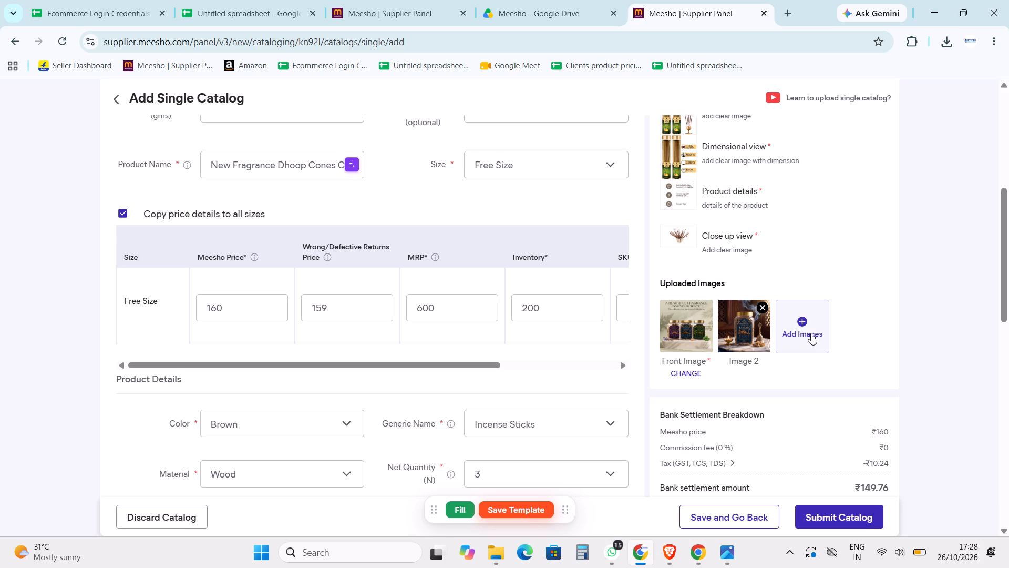
{"action": "left_click", "coordinate": [811, 333]}
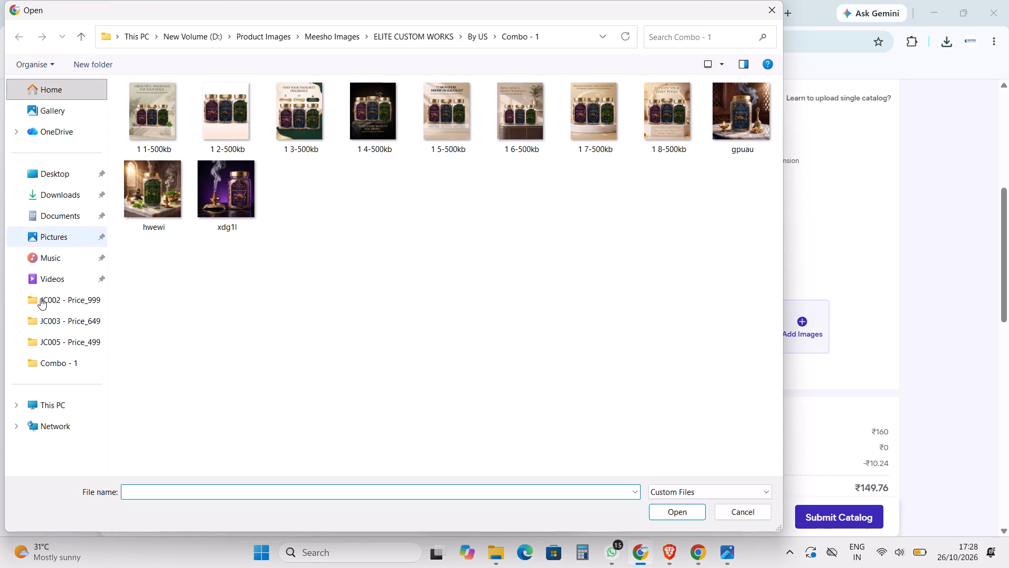
{"action": "double_click", "coordinate": [172, 201]}
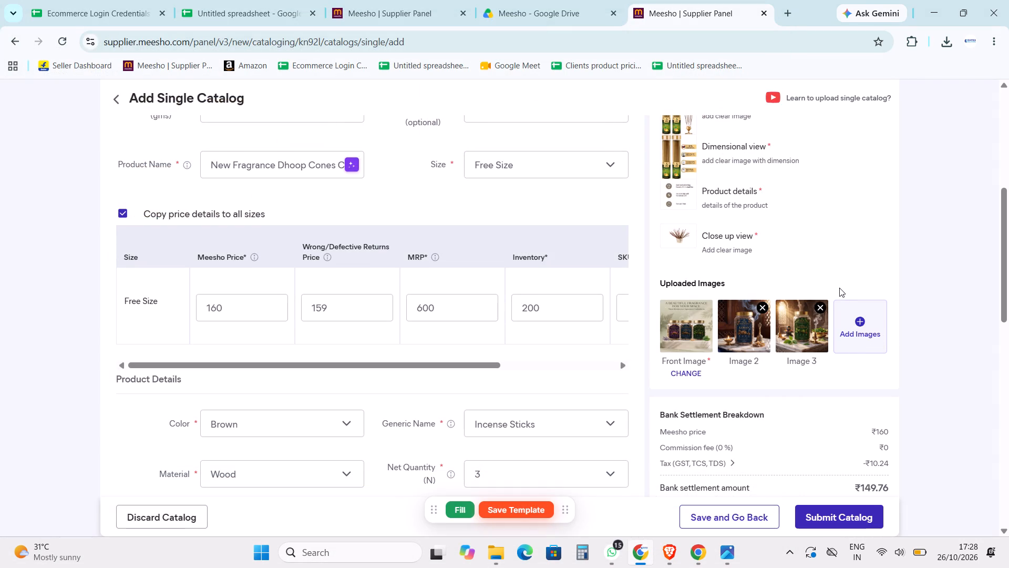
{"action": "left_click", "coordinate": [849, 328]}
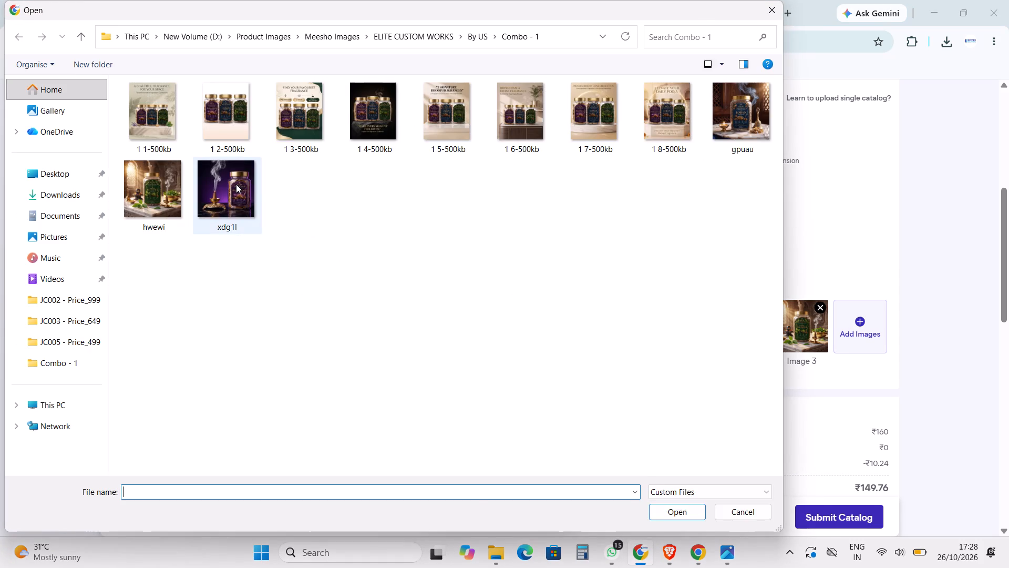
{"action": "double_click", "coordinate": [236, 184]}
{"action": "left_click", "coordinate": [932, 387]}
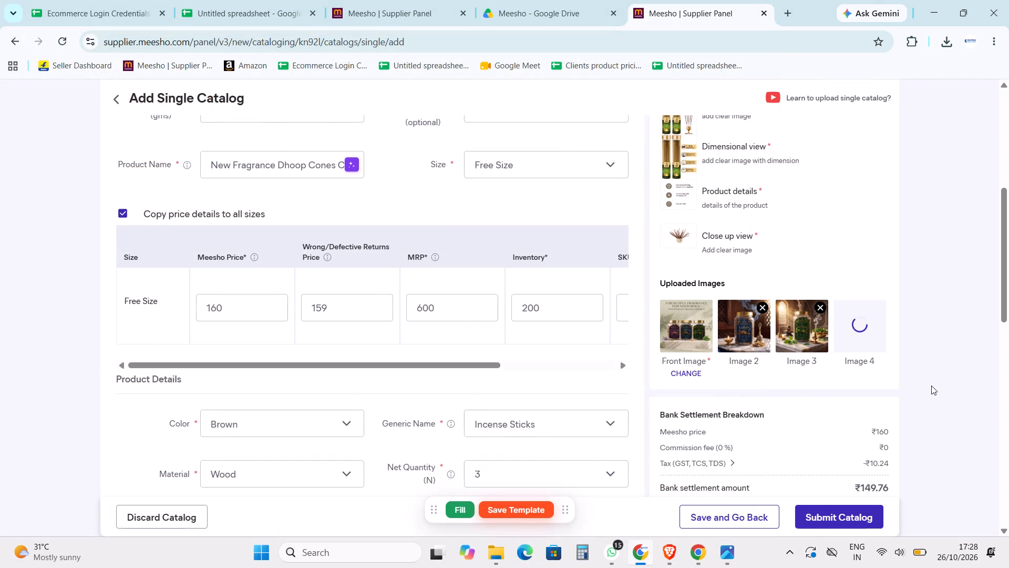
Submit the completed catalog for quality check and refresh the single uploads list.
{"action": "scroll", "coordinate": [430, 365], "scroll_direction": "up", "scroll_amount": 4}
{"action": "scroll", "coordinate": [451, 352], "scroll_direction": "down", "scroll_amount": 10}
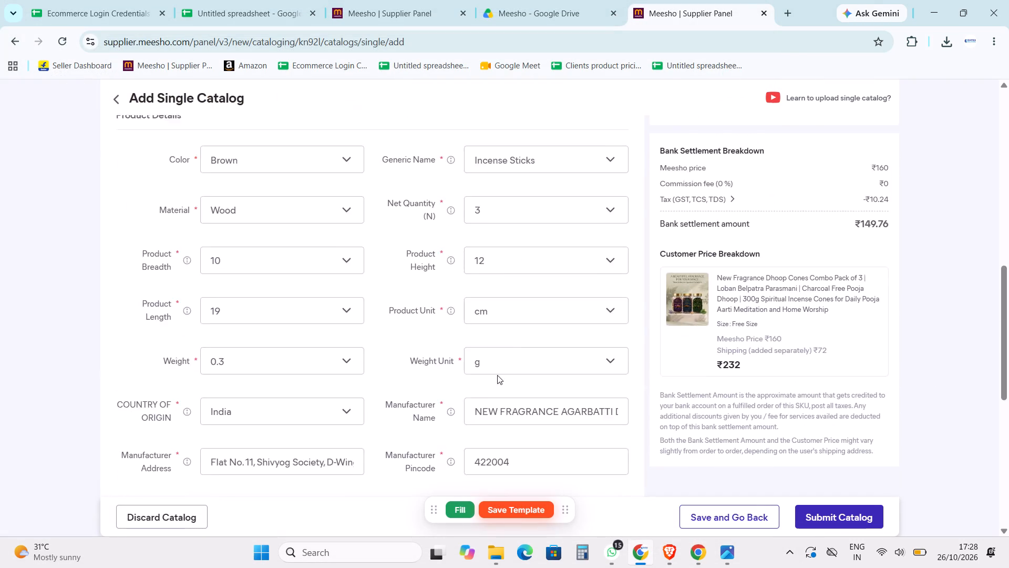
{"action": "scroll", "coordinate": [497, 375], "scroll_direction": "down", "scroll_amount": 8}
{"action": "scroll", "coordinate": [649, 379], "scroll_direction": "up", "scroll_amount": 11}
{"action": "scroll", "coordinate": [681, 375], "scroll_direction": "down", "scroll_amount": 8}
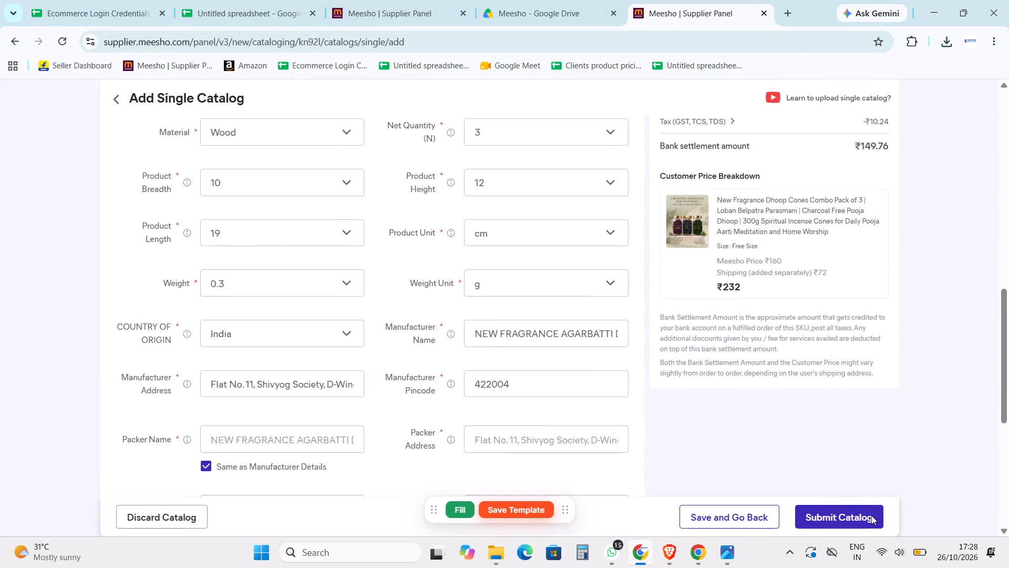
{"action": "left_click", "coordinate": [858, 508]}
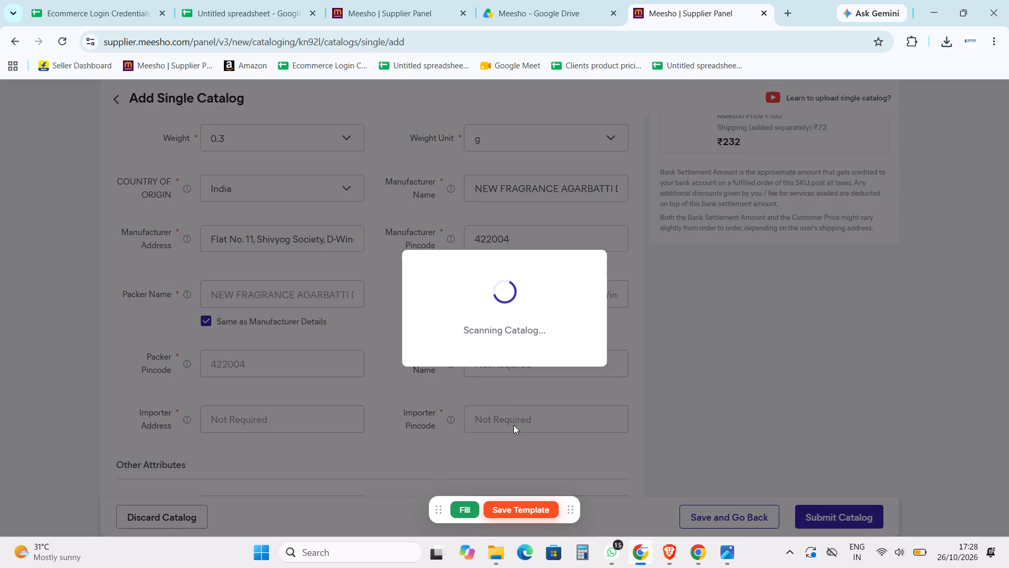
{"action": "left_click", "coordinate": [612, 343]}
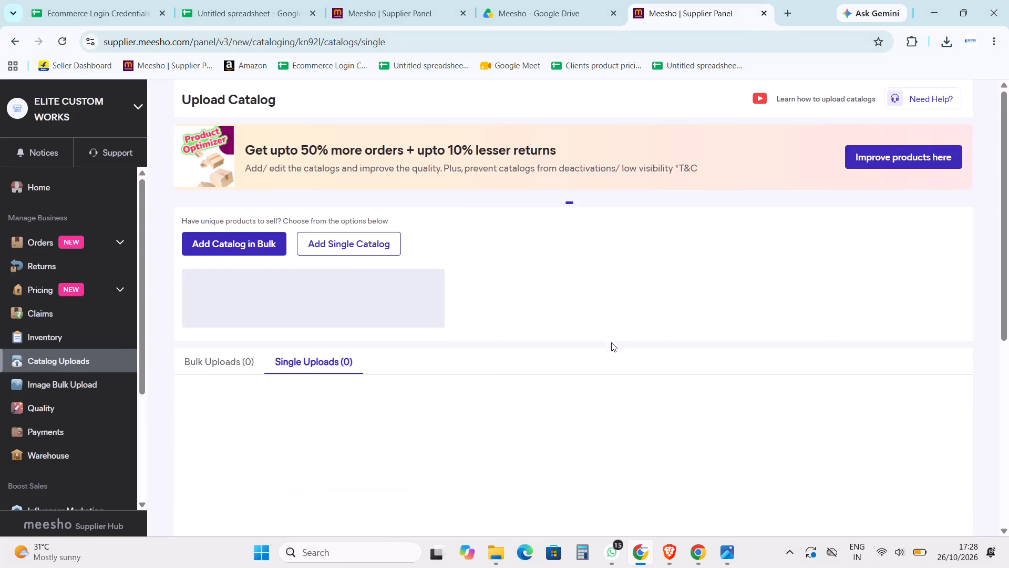
{"action": "left_click", "coordinate": [54, 38]}
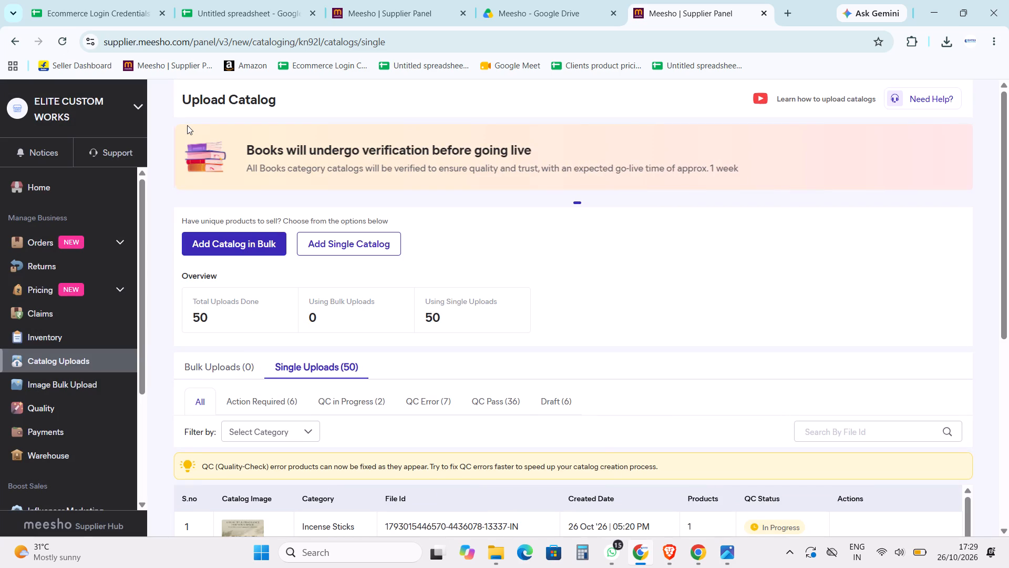
{"action": "scroll", "coordinate": [359, 201], "scroll_direction": "down", "scroll_amount": 4}
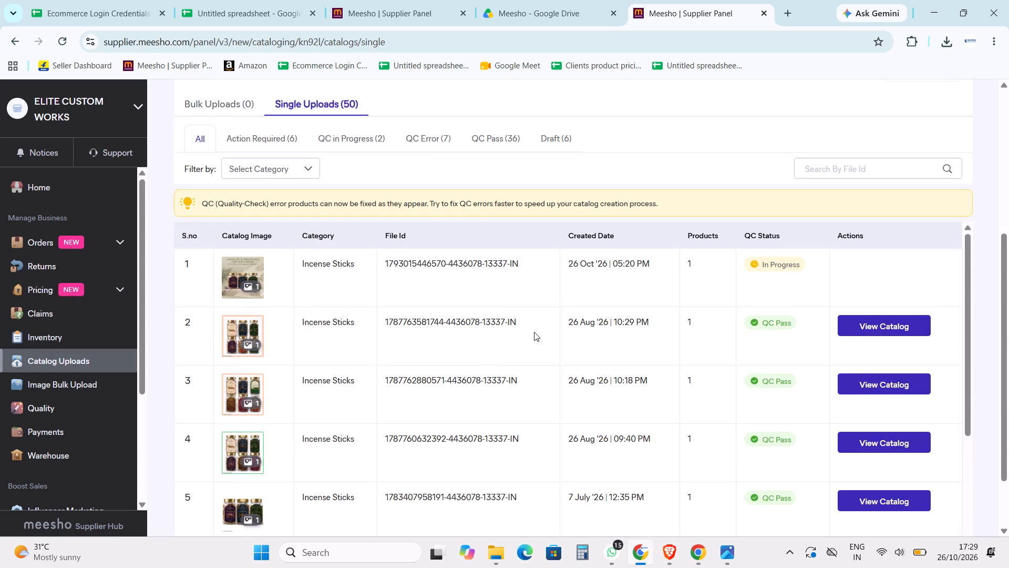
{"action": "scroll", "coordinate": [332, 344], "scroll_direction": "up", "scroll_amount": 7}
Start a new single catalog in the Incense Sticks category with 1 2-500kb from the Combo - 1 folder as its front image.
{"action": "left_click", "coordinate": [361, 238]}
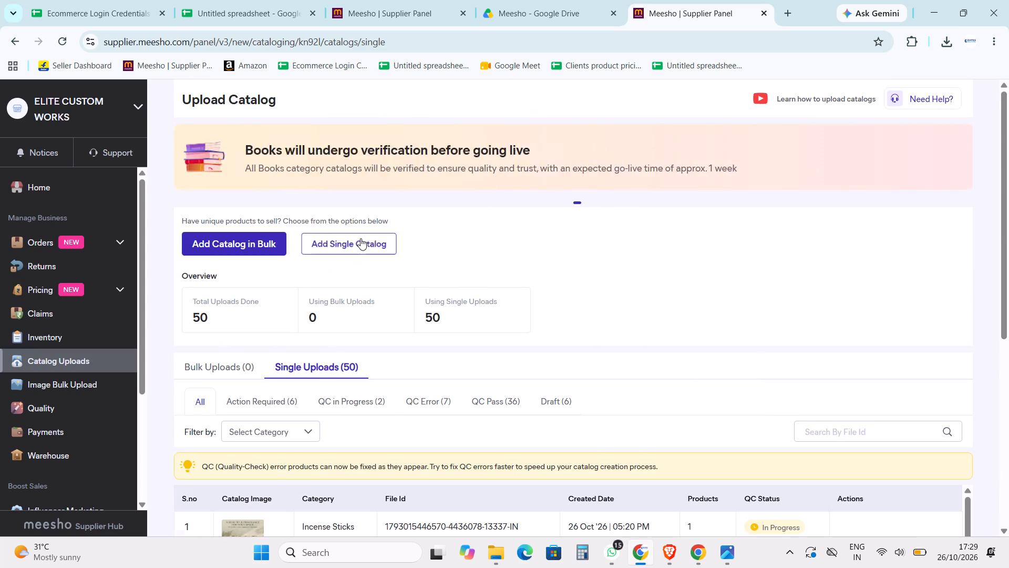
{"action": "left_click", "coordinate": [373, 267]}
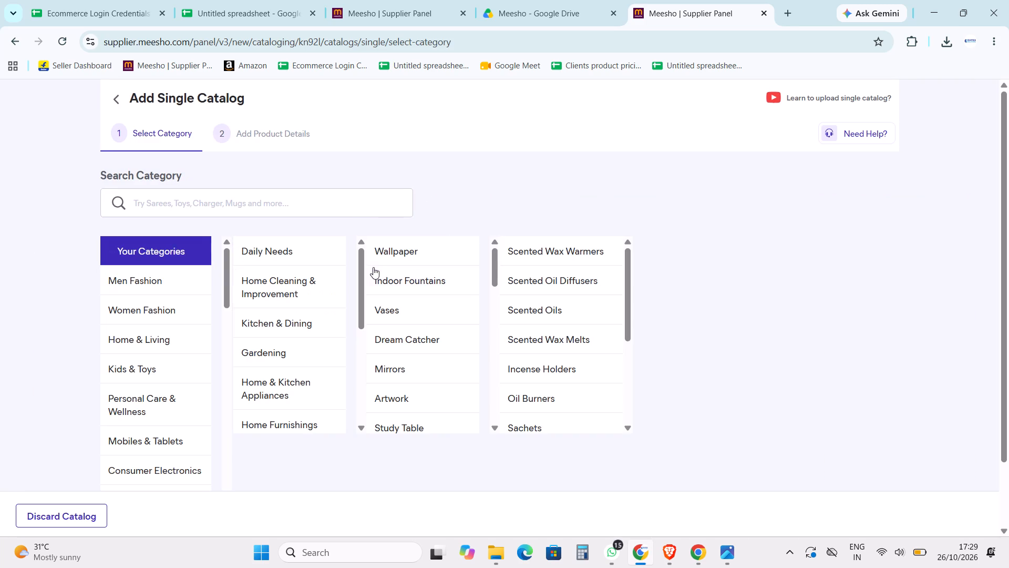
{"action": "scroll", "coordinate": [763, 360], "scroll_direction": "down", "scroll_amount": 1}
{"action": "left_click", "coordinate": [768, 358]}
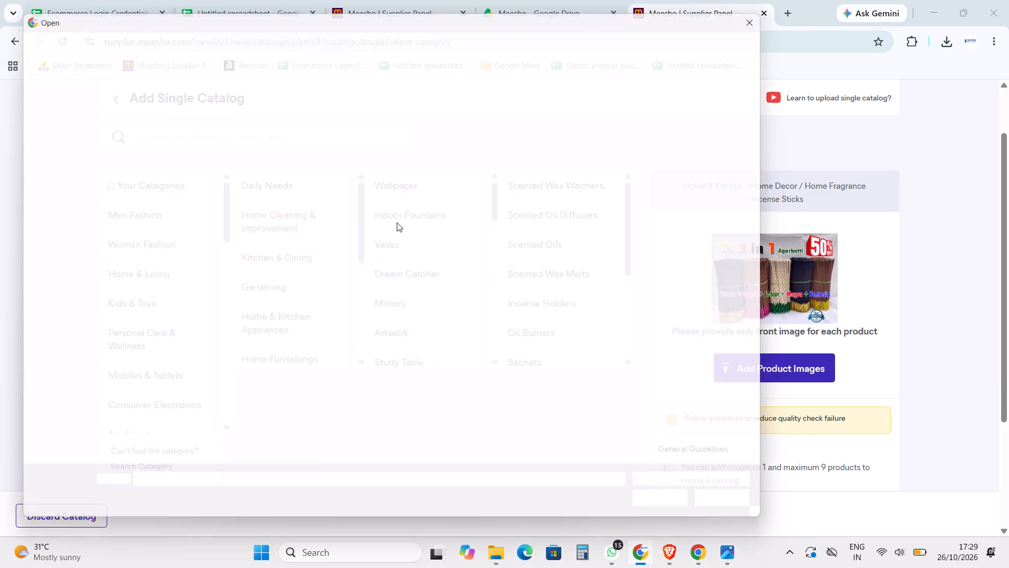
{"action": "double_click", "coordinate": [235, 102]}
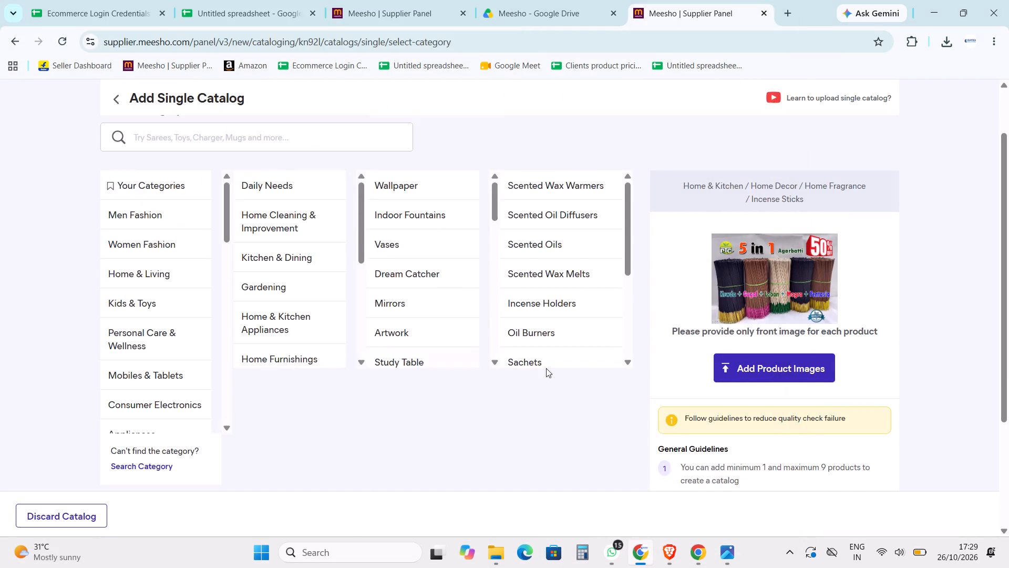
{"action": "left_click", "coordinate": [706, 474]}
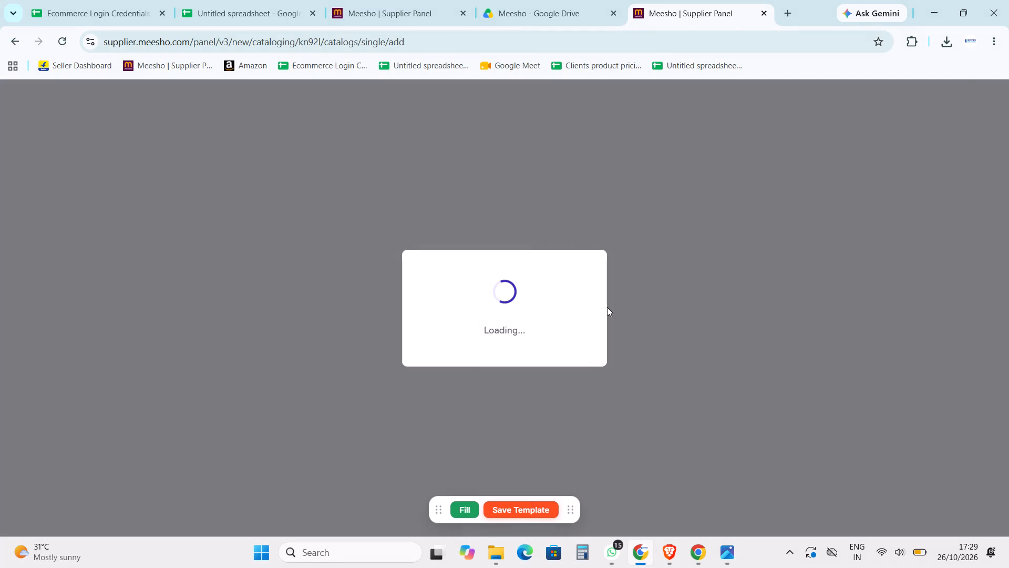
Fill the new catalog's product details from the saved Lisstify template ELITE-DhopPK03-Meesho.
{"action": "left_click", "coordinate": [910, 37]}
{"action": "left_click", "coordinate": [790, 171]}
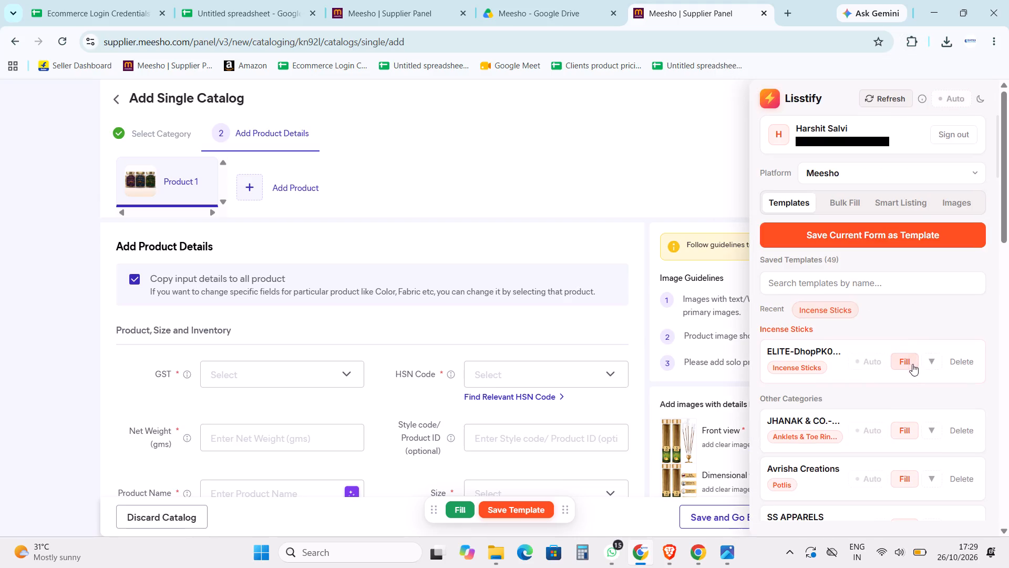
{"action": "left_click", "coordinate": [911, 366]}
{"action": "left_click", "coordinate": [601, 215]}
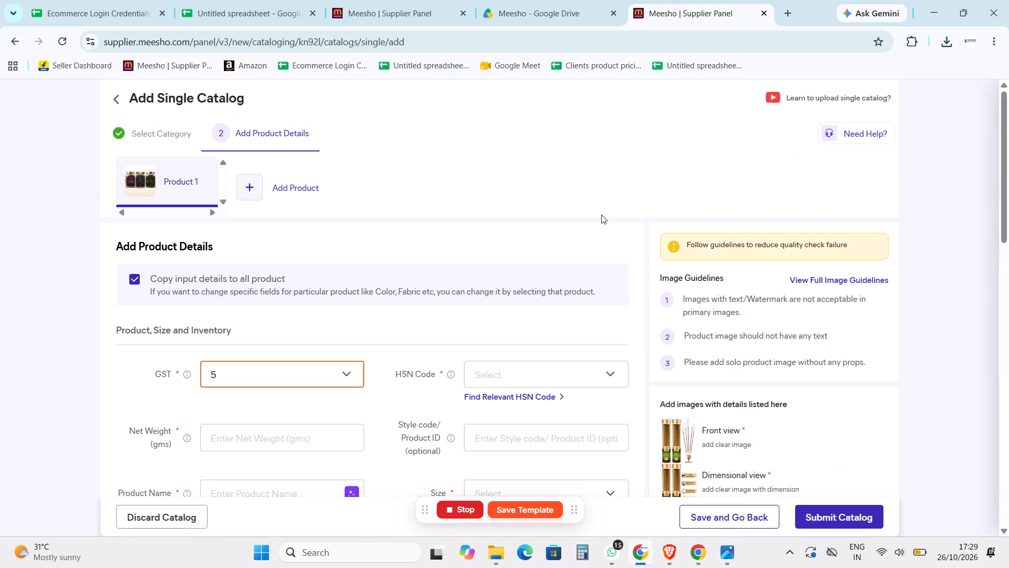
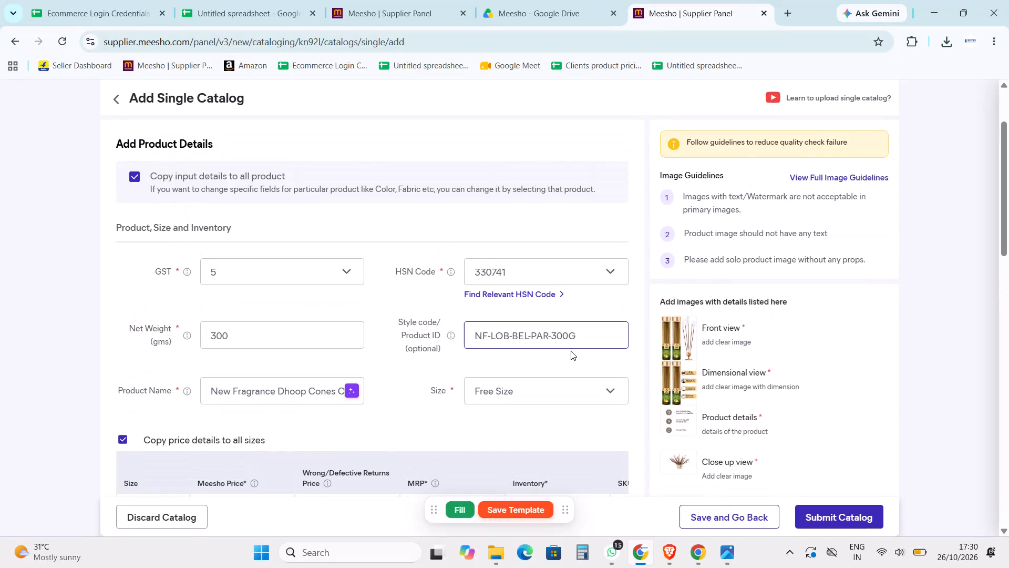
Change the NF prefix of the style code to RA, making it RA-LOB-BEL-PAR-300G.
{"action": "scroll", "coordinate": [542, 306], "scroll_direction": "down", "scroll_amount": 3}
{"action": "scroll", "coordinate": [658, 271], "scroll_direction": "down", "scroll_amount": 1}
{"action": "scroll", "coordinate": [496, 274], "scroll_direction": "up", "scroll_amount": 2}
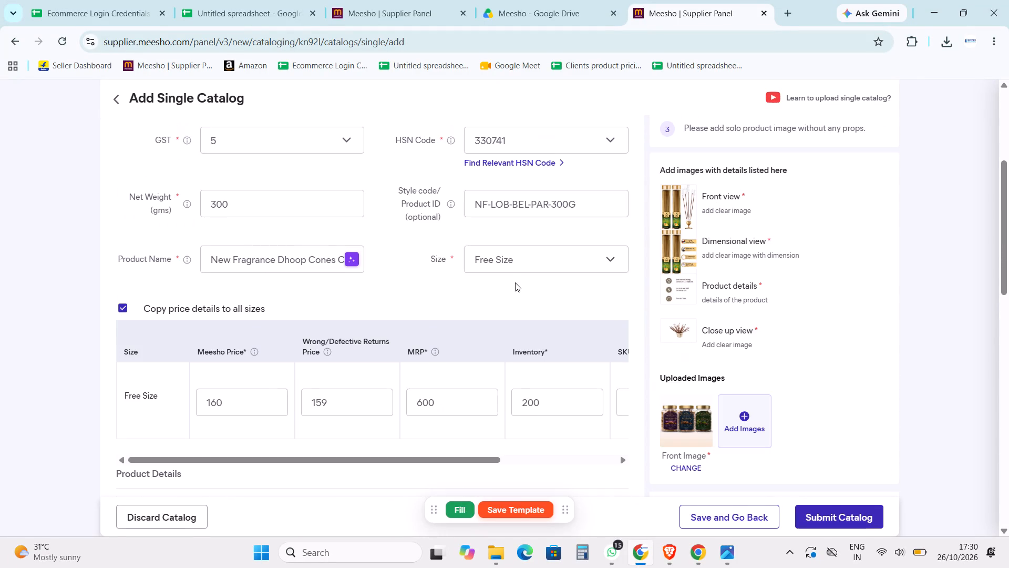
{"action": "scroll", "coordinate": [512, 252], "scroll_direction": "up", "scroll_amount": 1}
{"action": "left_click", "coordinate": [475, 268]}
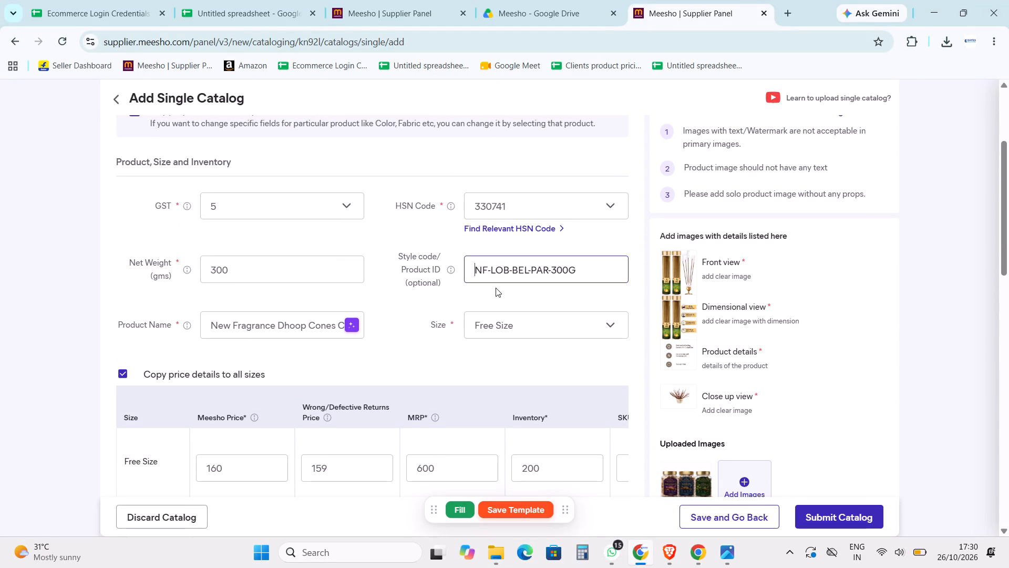
{"action": "left_click_drag", "start_coordinate": [485, 270], "coordinate": [441, 260]}
{"action": "left_click", "coordinate": [483, 266]}
{"action": "left_click", "coordinate": [487, 267]}
{"action": "left_click_drag", "start_coordinate": [485, 266], "coordinate": [469, 262]}
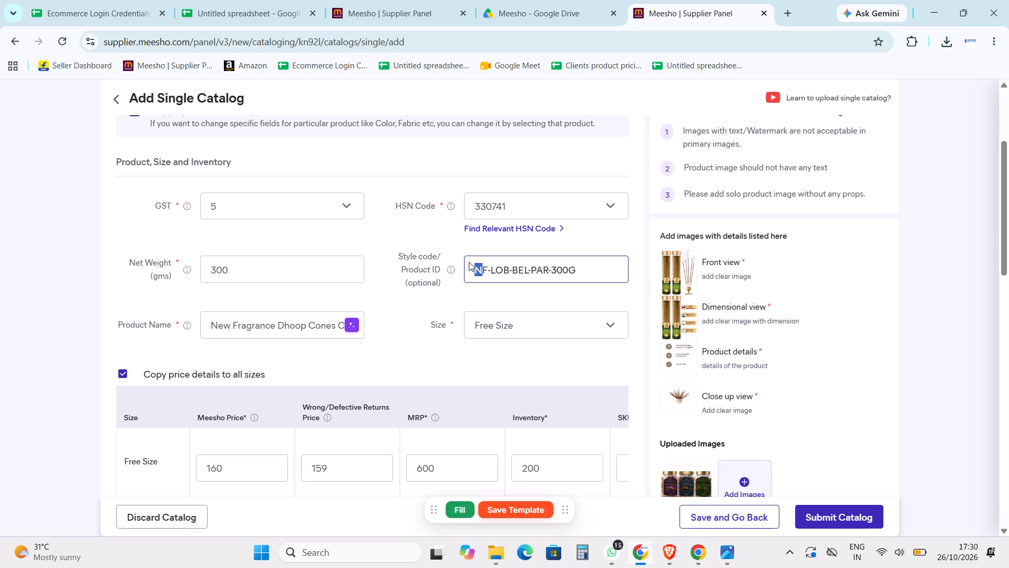
{"action": "left_click", "coordinate": [487, 268]}
{"action": "left_click_drag", "start_coordinate": [485, 267], "coordinate": [465, 257]}
{"action": "type", "text": "ra"}
{"action": "key", "text": "BackSpace"}
{"action": "key", "text": "BackSpace"}
{"action": "type", "text": "RA"}
{"action": "left_click", "coordinate": [77, 305]}
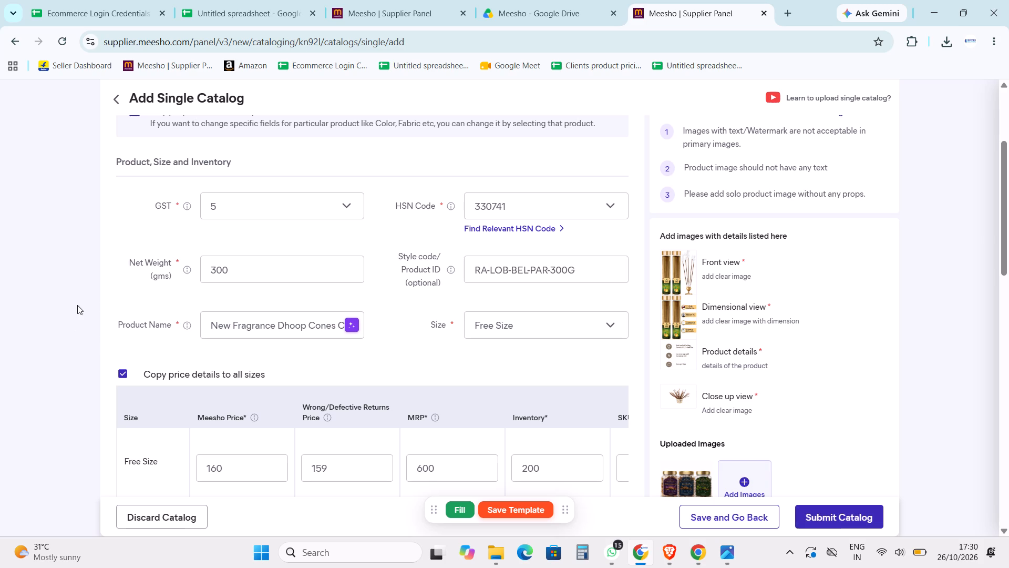
{"action": "left_click", "coordinate": [296, 326]}
{"action": "key", "text": "ctrl+a"}
{"action": "key", "text": "BackSpace"}
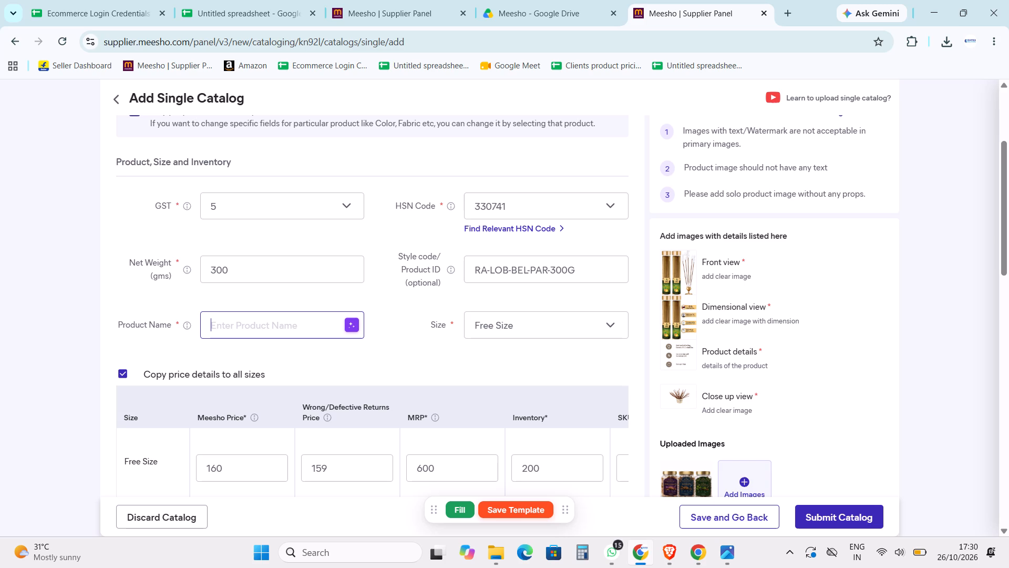
{"action": "scroll", "coordinate": [299, 323], "scroll_direction": "down", "scroll_amount": 6}
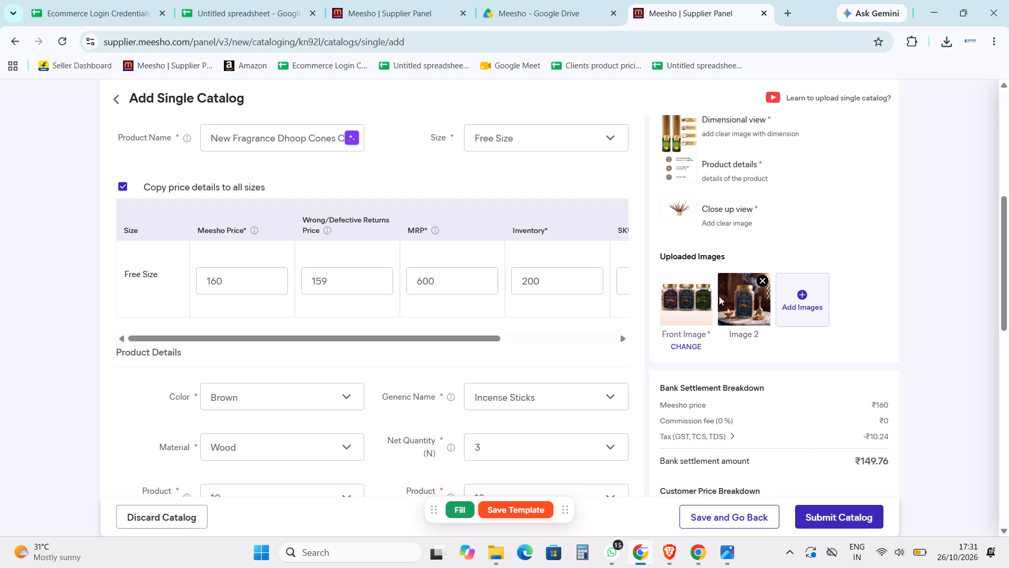
{"action": "left_click", "coordinate": [809, 284]}
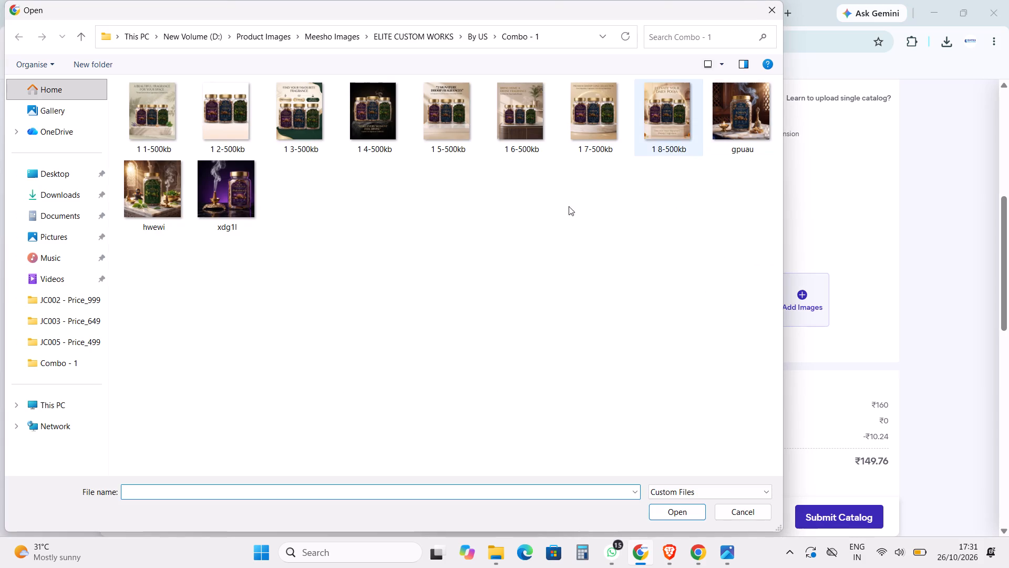
{"action": "double_click", "coordinate": [164, 197]}
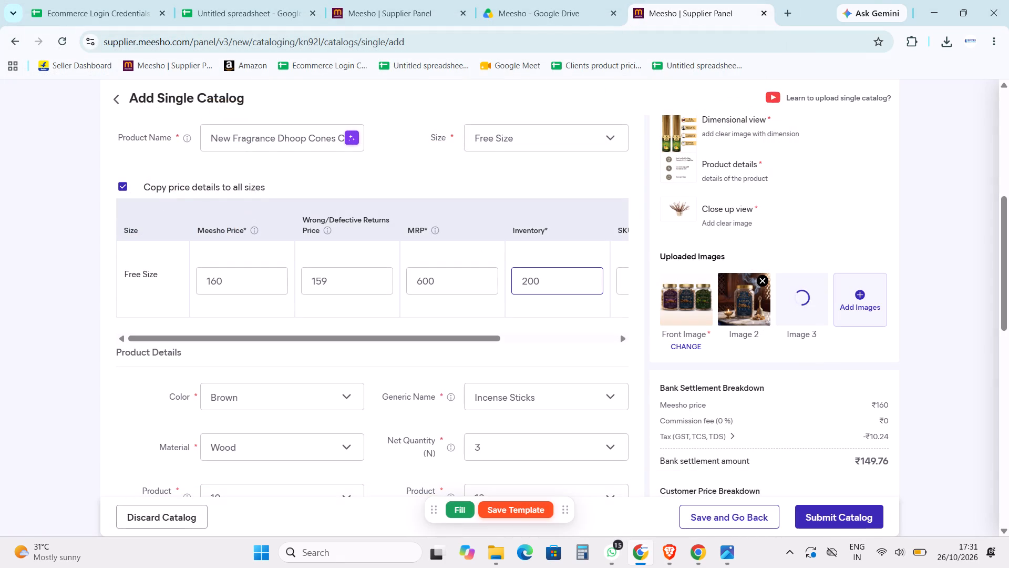
{"action": "left_click", "coordinate": [858, 310]}
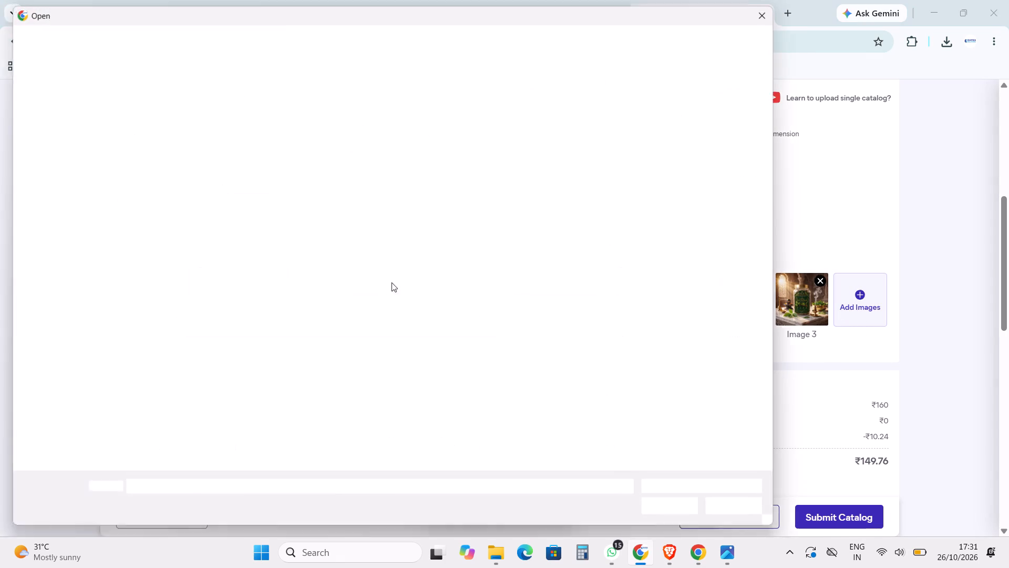
{"action": "double_click", "coordinate": [242, 181]}
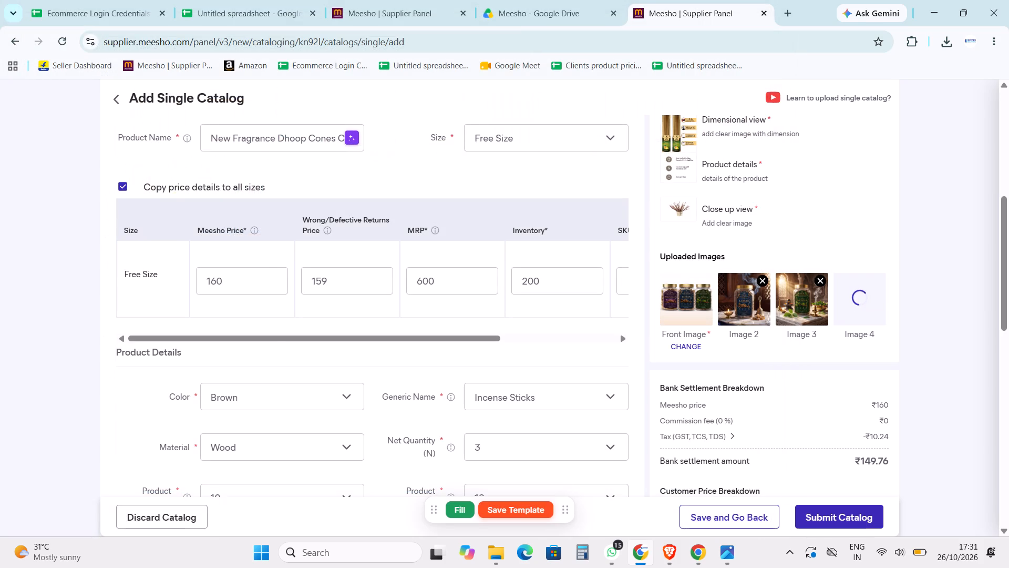
Submit the completed catalog with its description unchanged, declaring that all products are not branded or illegal to sell.
{"action": "scroll", "coordinate": [226, 371], "scroll_direction": "up", "scroll_amount": 7}
{"action": "scroll", "coordinate": [468, 305], "scroll_direction": "down", "scroll_amount": 4}
{"action": "scroll", "coordinate": [548, 288], "scroll_direction": "down", "scroll_amount": 11}
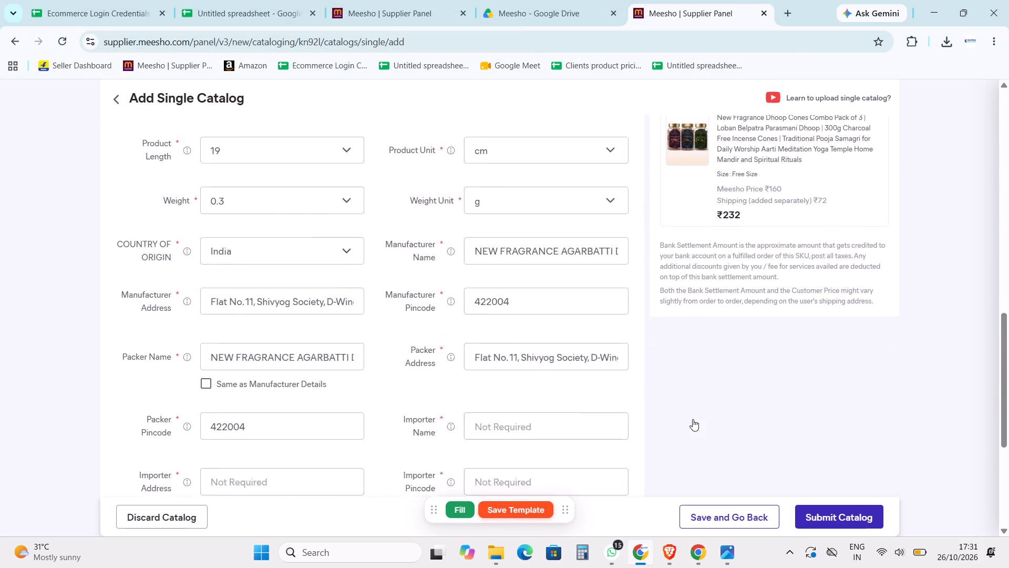
{"action": "scroll", "coordinate": [693, 419], "scroll_direction": "down", "scroll_amount": 5}
{"action": "left_click", "coordinate": [838, 506]}
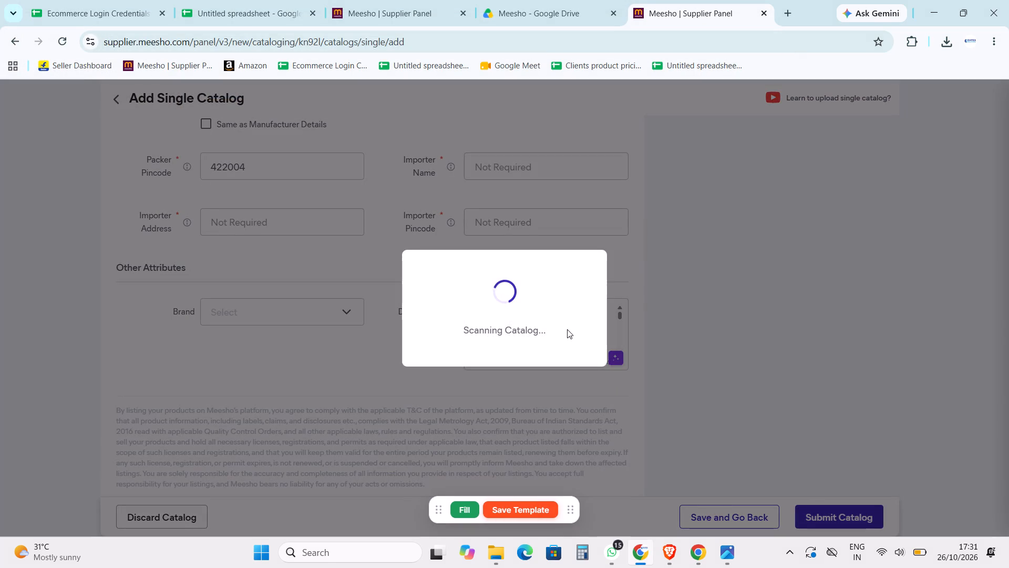
{"action": "left_click", "coordinate": [602, 340]}
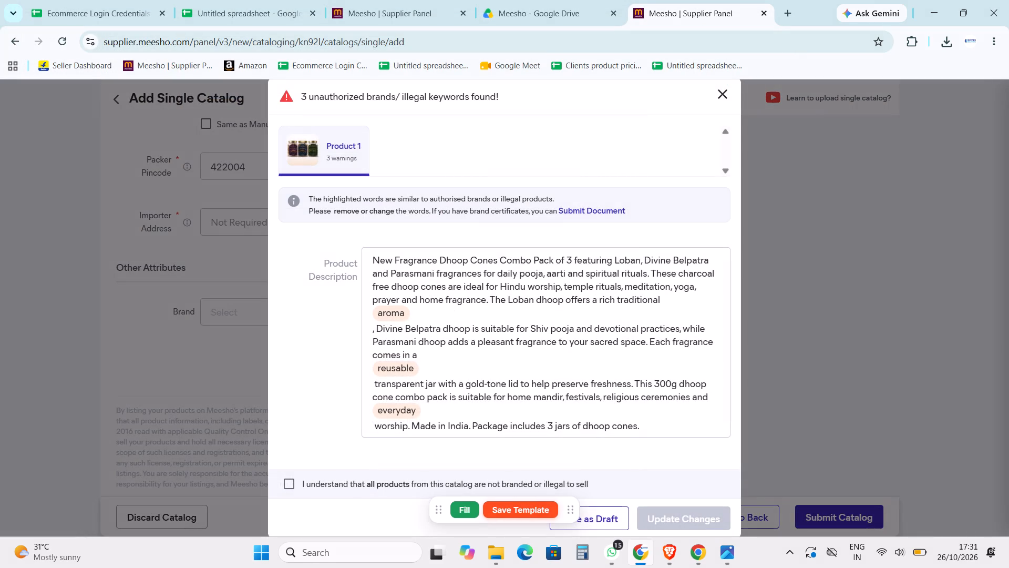
{"action": "scroll", "coordinate": [388, 410], "scroll_direction": "down", "scroll_amount": 8}
{"action": "left_click", "coordinate": [287, 482]}
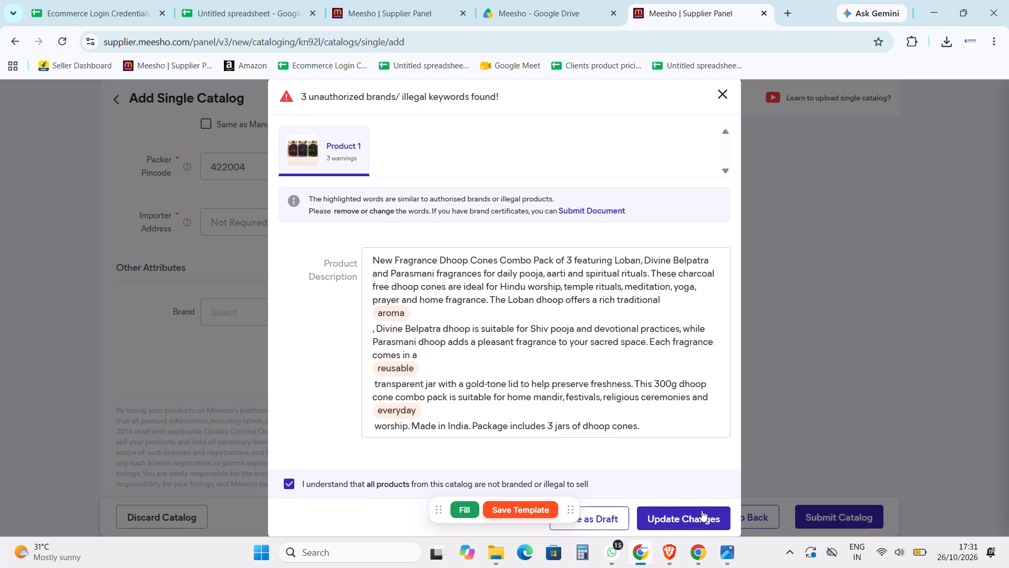
{"action": "left_click", "coordinate": [702, 510]}
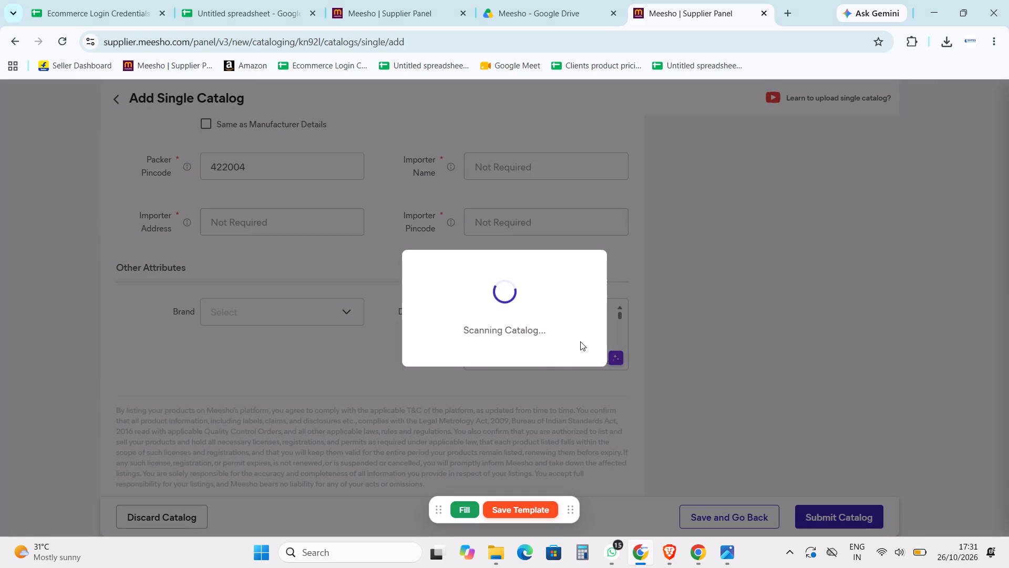
{"action": "left_click", "coordinate": [599, 339]}
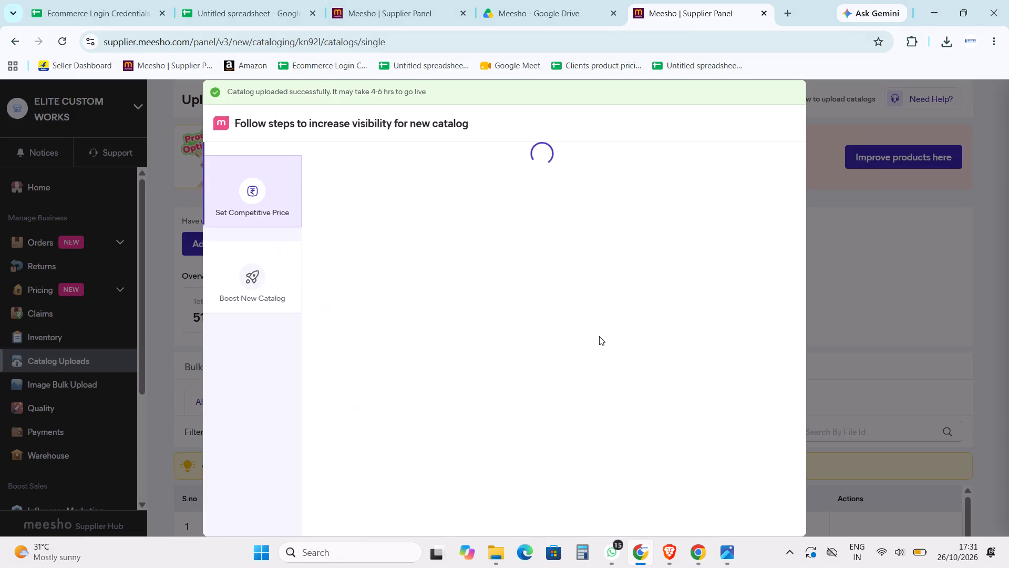
Reload the catalog uploads page and start a new single catalog under Incense Sticks with 1 3-500kb as the front image.
{"action": "left_click", "coordinate": [66, 42]}
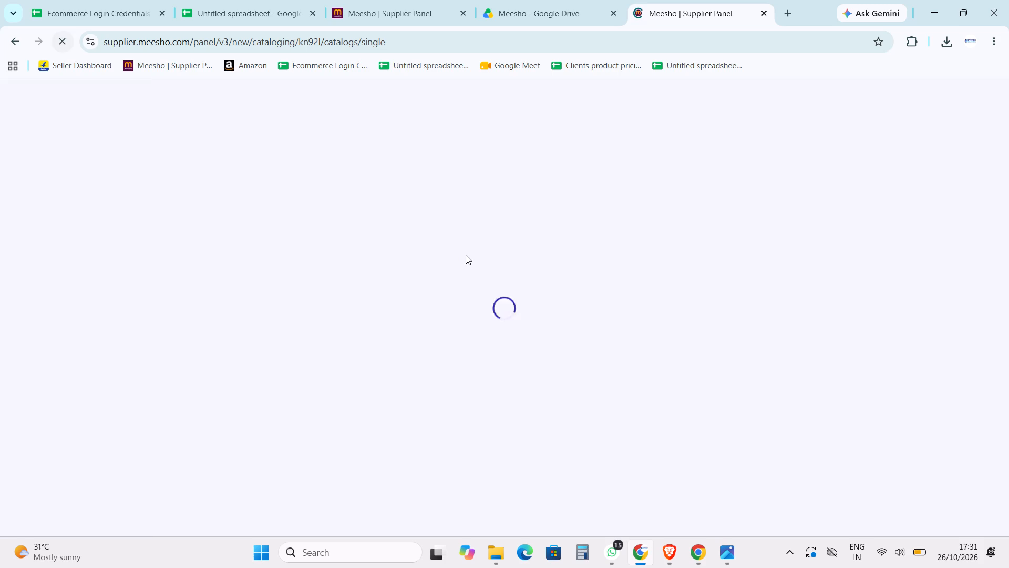
{"action": "scroll", "coordinate": [509, 251], "scroll_direction": "down", "scroll_amount": 4}
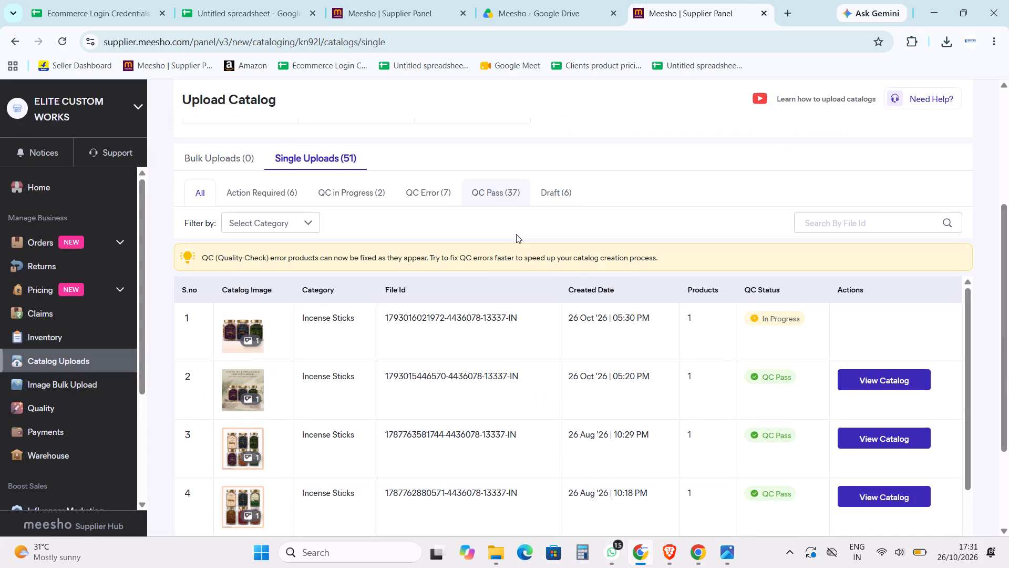
{"action": "scroll", "coordinate": [516, 234], "scroll_direction": "up", "scroll_amount": 13}
{"action": "left_click", "coordinate": [368, 244]}
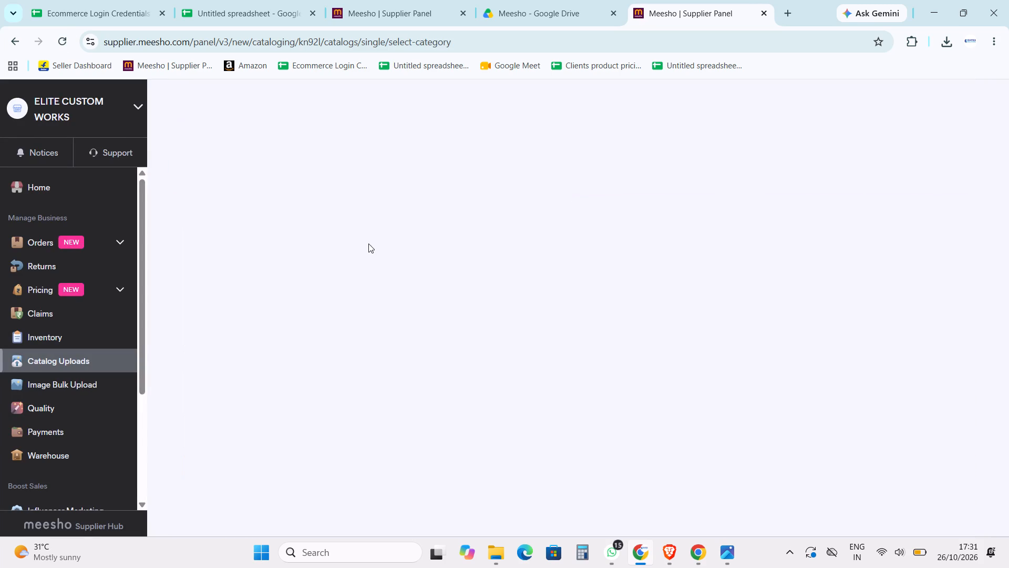
{"action": "left_click", "coordinate": [368, 256]}
{"action": "scroll", "coordinate": [708, 275], "scroll_direction": "down", "scroll_amount": 1}
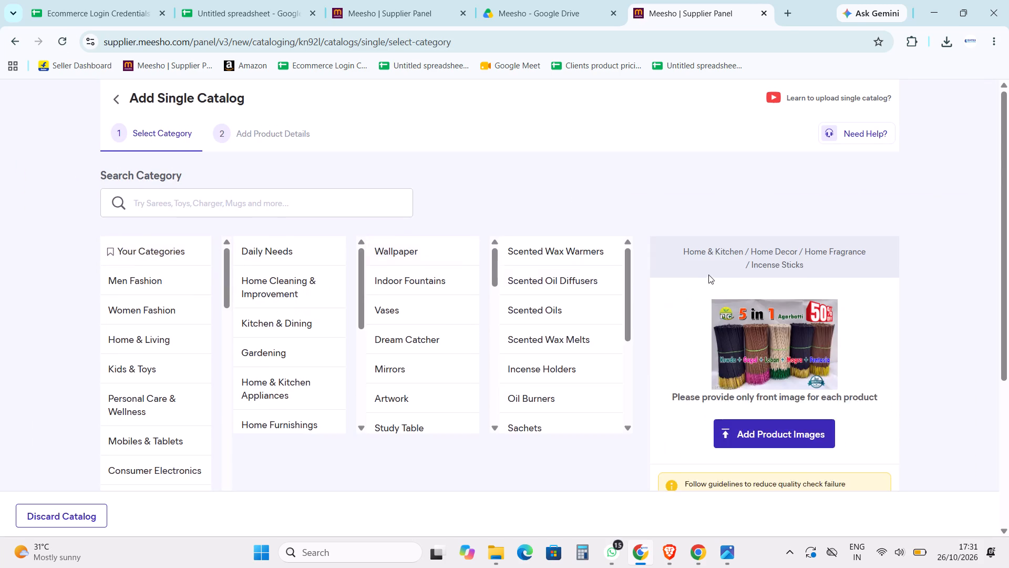
{"action": "scroll", "coordinate": [708, 275], "scroll_direction": "down", "scroll_amount": 1}
{"action": "left_click", "coordinate": [763, 309]}
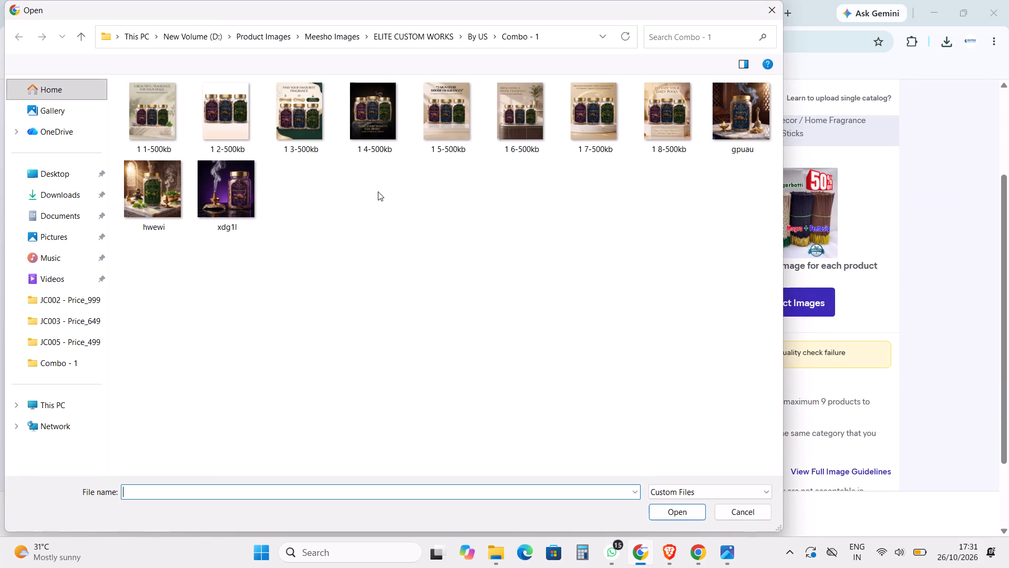
{"action": "double_click", "coordinate": [303, 112]}
{"action": "left_click", "coordinate": [693, 474]}
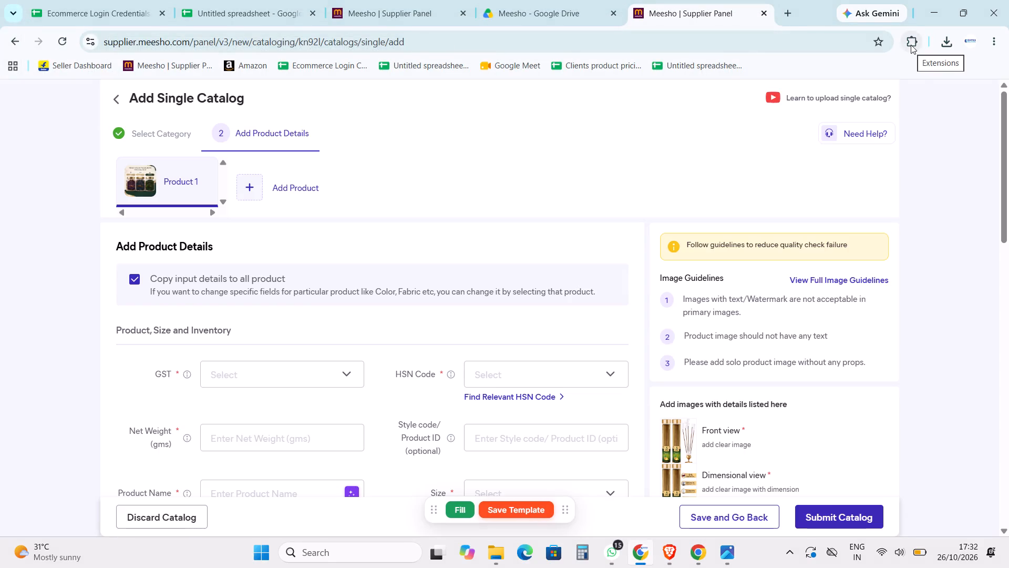
Fill the new catalog's product details from the saved Lisstify Incense Sticks template, ELITE-DhopPK0....
{"action": "left_click", "coordinate": [911, 45]}
{"action": "left_click", "coordinate": [787, 168]}
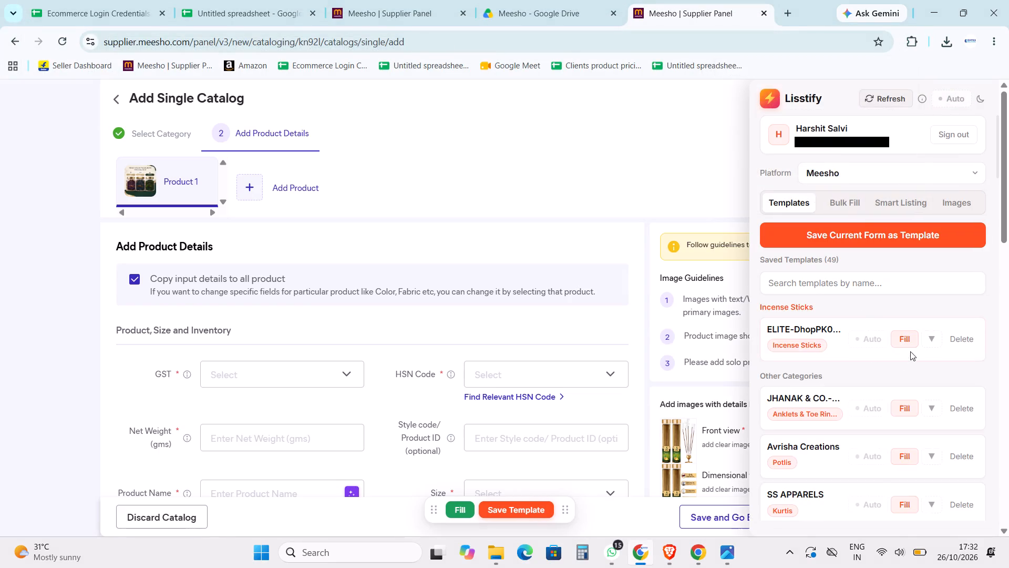
{"action": "left_click", "coordinate": [908, 361]}
{"action": "left_click", "coordinate": [586, 195]}
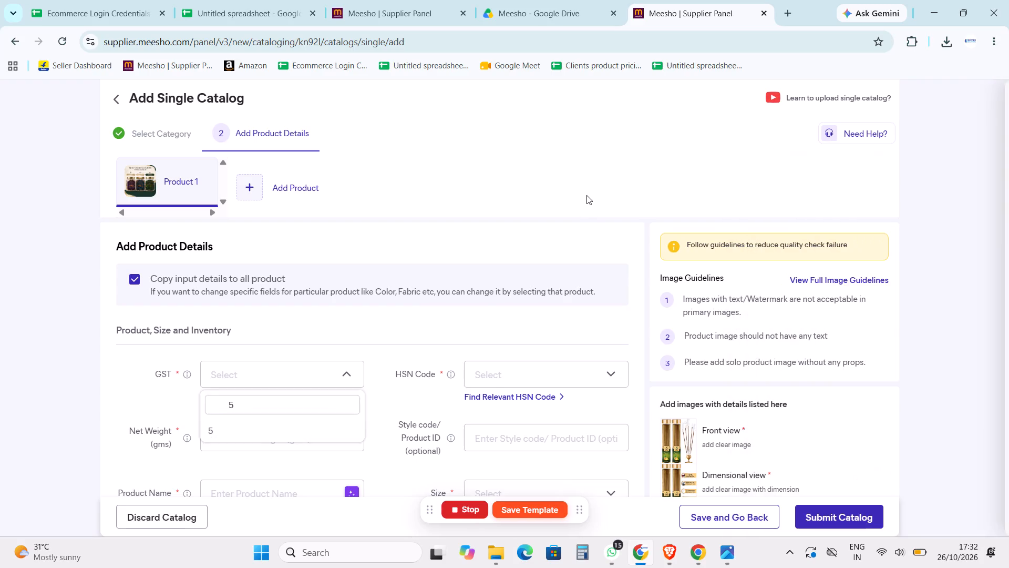
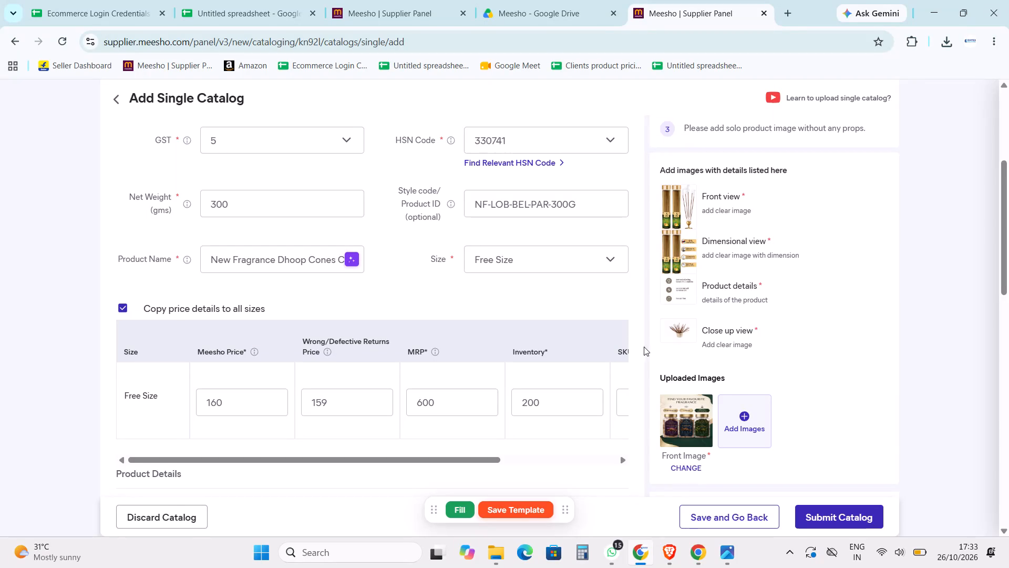
Change the style code's prefix to RB so it reads RB-LOB-BEL-PAR-300G.
{"action": "left_click", "coordinate": [879, 368]}
{"action": "left_click_drag", "start_coordinate": [485, 203], "coordinate": [471, 197]}
{"action": "type", "text": "rb"}
{"action": "key", "text": "BackSpace"}
{"action": "key", "text": "BackSpace"}
{"action": "key", "text": "BackSpace"}
{"action": "type", "text": "RB"}
{"action": "left_click", "coordinate": [250, 263]}
{"action": "key", "text": "ctrl+a"}
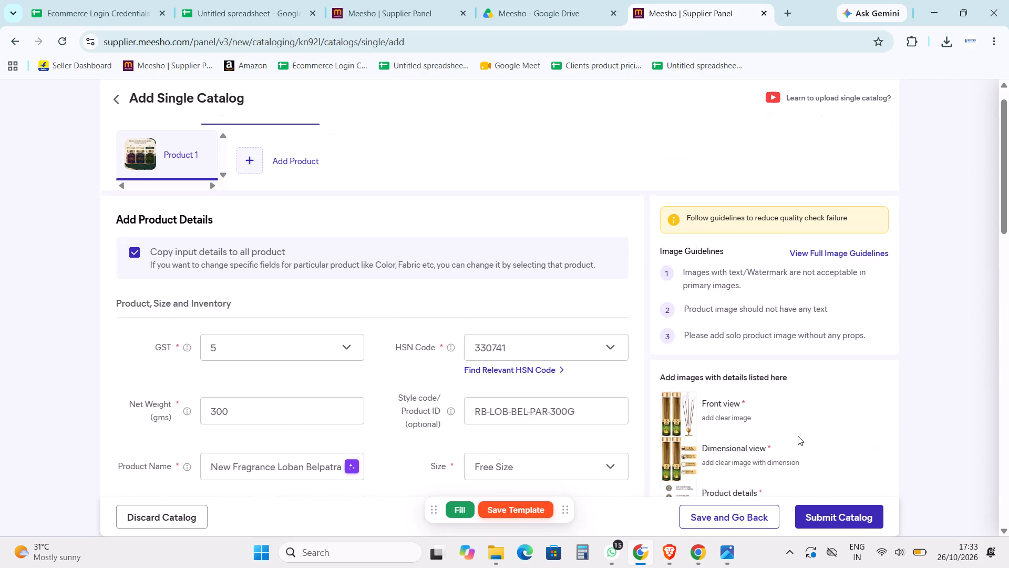
{"action": "scroll", "coordinate": [696, 459], "scroll_direction": "down", "scroll_amount": 6}
{"action": "left_click", "coordinate": [744, 240]}
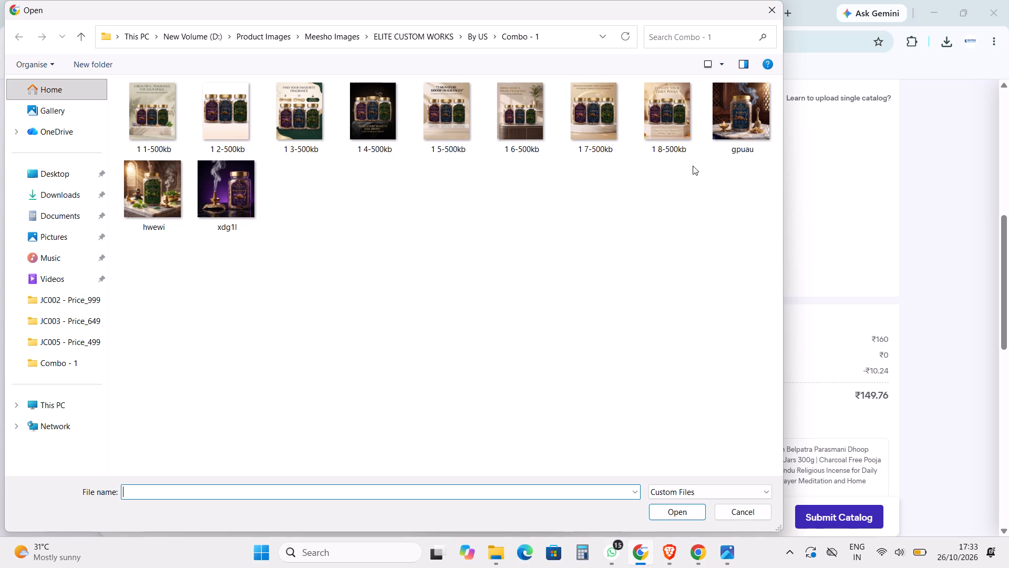
{"action": "double_click", "coordinate": [723, 118]}
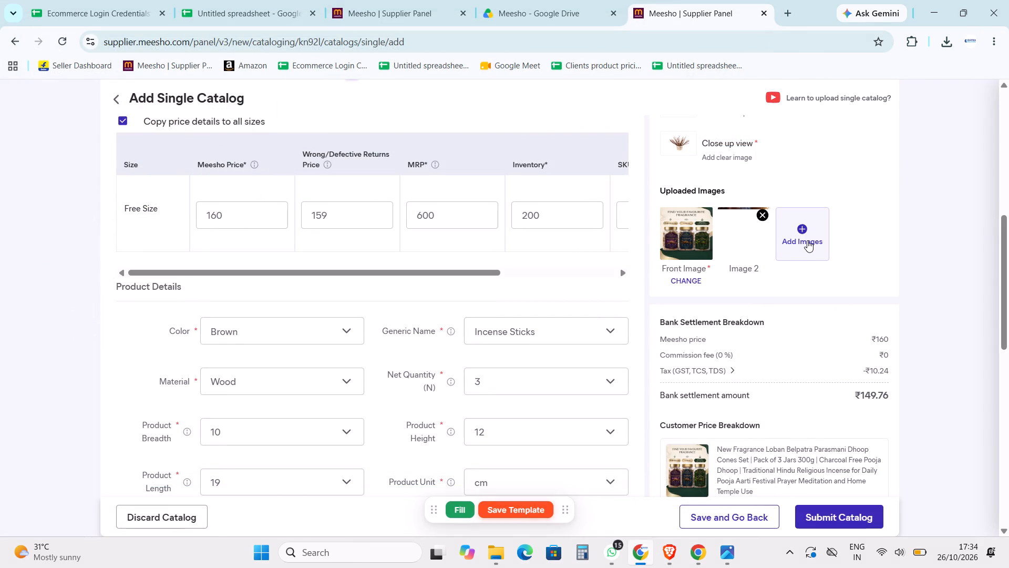
{"action": "left_click", "coordinate": [807, 240]}
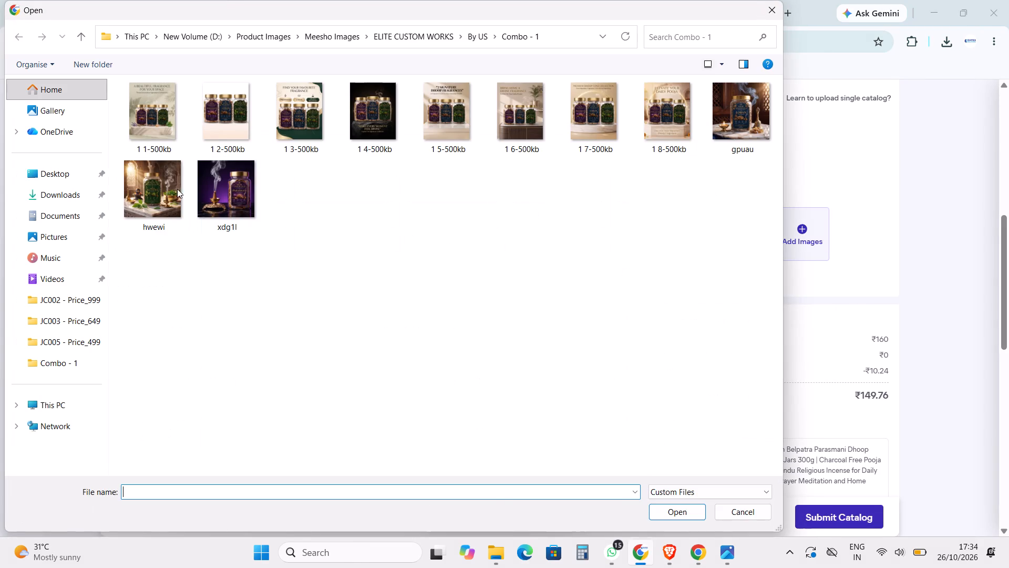
{"action": "double_click", "coordinate": [172, 186]}
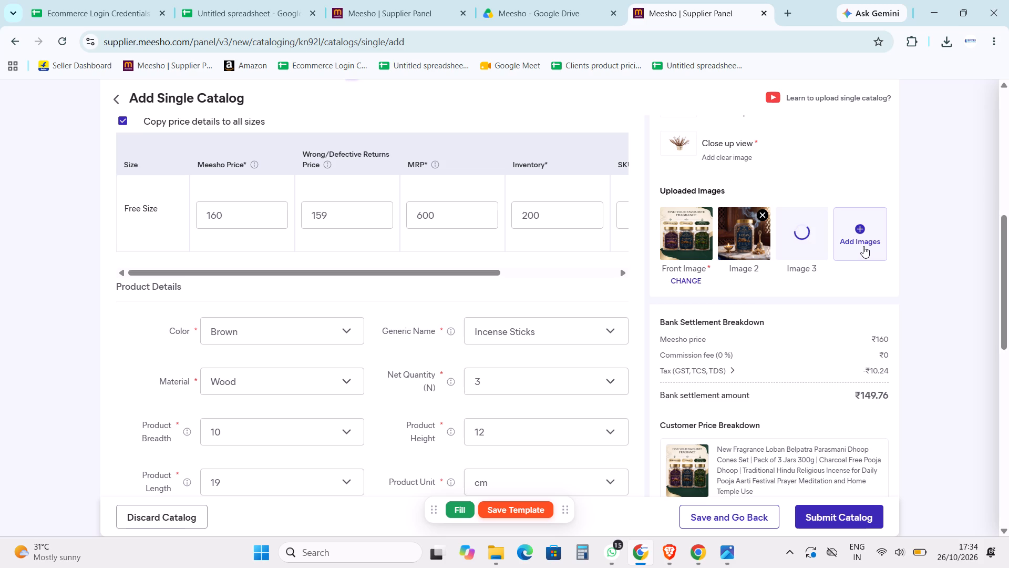
{"action": "left_click", "coordinate": [863, 246]}
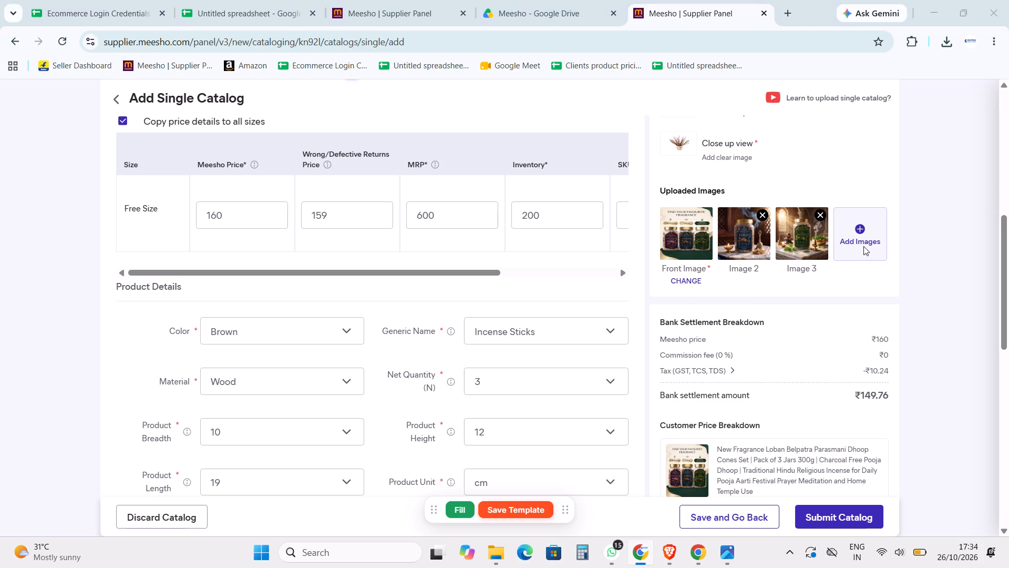
{"action": "double_click", "coordinate": [234, 181]}
Submit the completed catalog with its description unchanged, declaring that all products are not branded or illegal to sell.
{"action": "scroll", "coordinate": [629, 412], "scroll_direction": "up", "scroll_amount": 5}
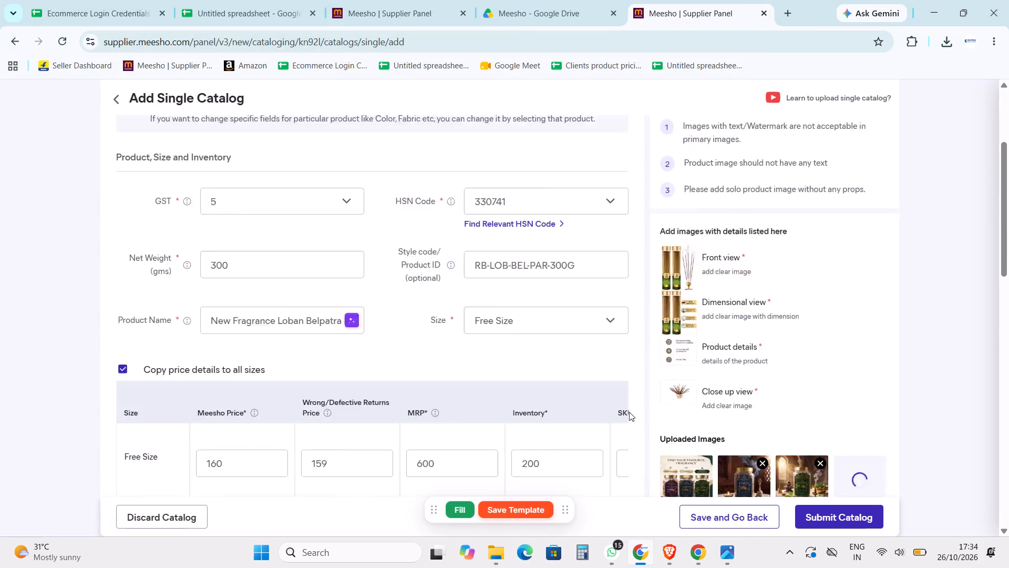
{"action": "scroll", "coordinate": [629, 412], "scroll_direction": "up", "scroll_amount": 6}
{"action": "scroll", "coordinate": [629, 412], "scroll_direction": "down", "scroll_amount": 20}
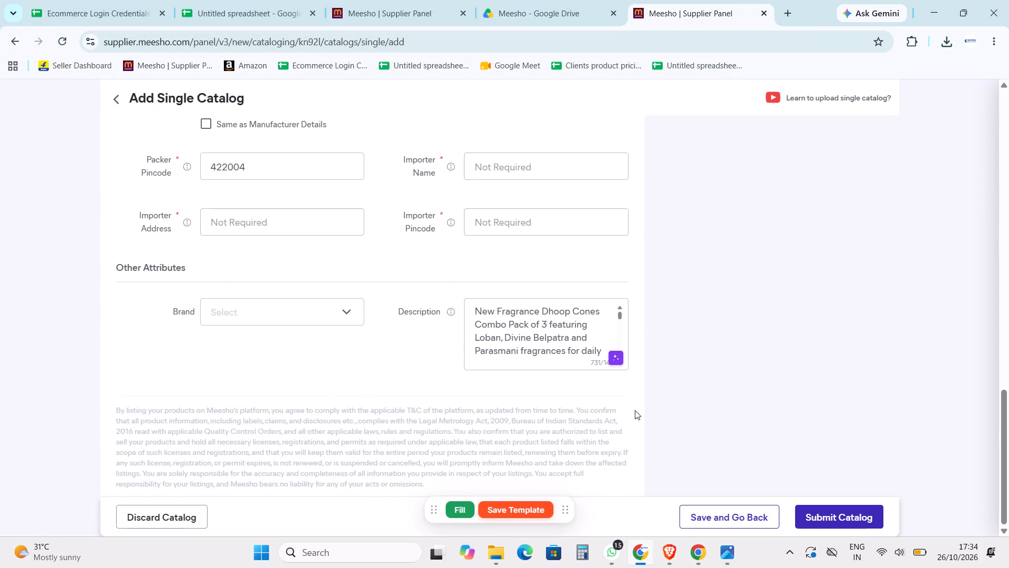
{"action": "scroll", "coordinate": [635, 410], "scroll_direction": "down", "scroll_amount": 8}
{"action": "left_click", "coordinate": [819, 519]}
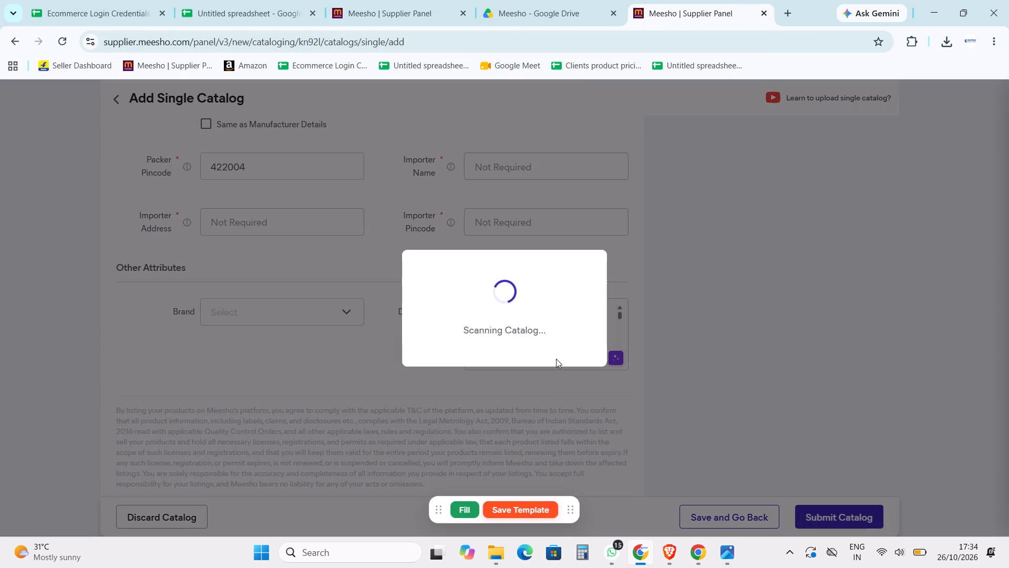
{"action": "left_click", "coordinate": [602, 341]}
{"action": "scroll", "coordinate": [297, 418], "scroll_direction": "down", "scroll_amount": 5}
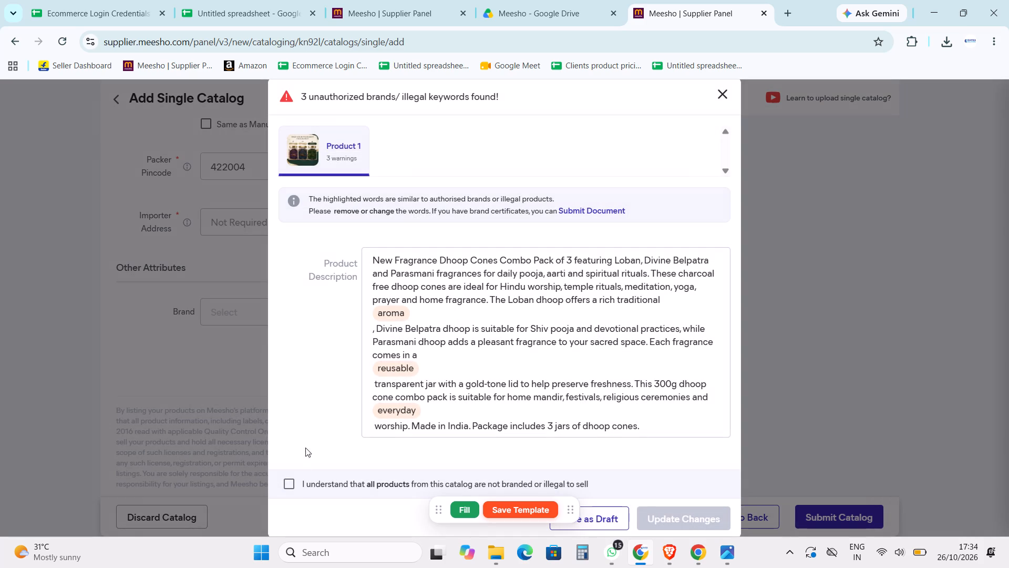
{"action": "scroll", "coordinate": [305, 448], "scroll_direction": "down", "scroll_amount": 2}
{"action": "left_click", "coordinate": [293, 484]}
{"action": "left_click", "coordinate": [668, 509]}
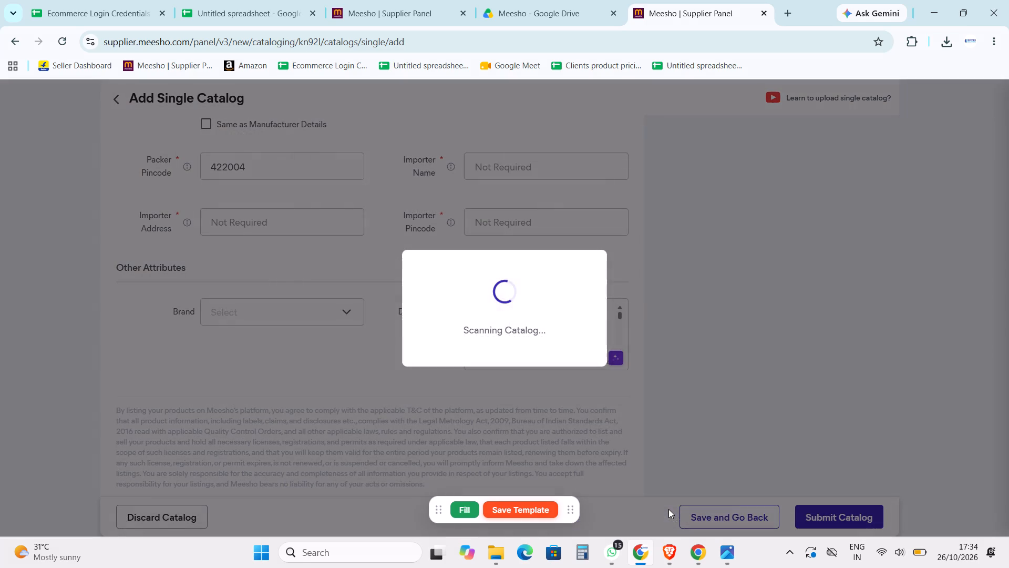
{"action": "left_click", "coordinate": [612, 339]}
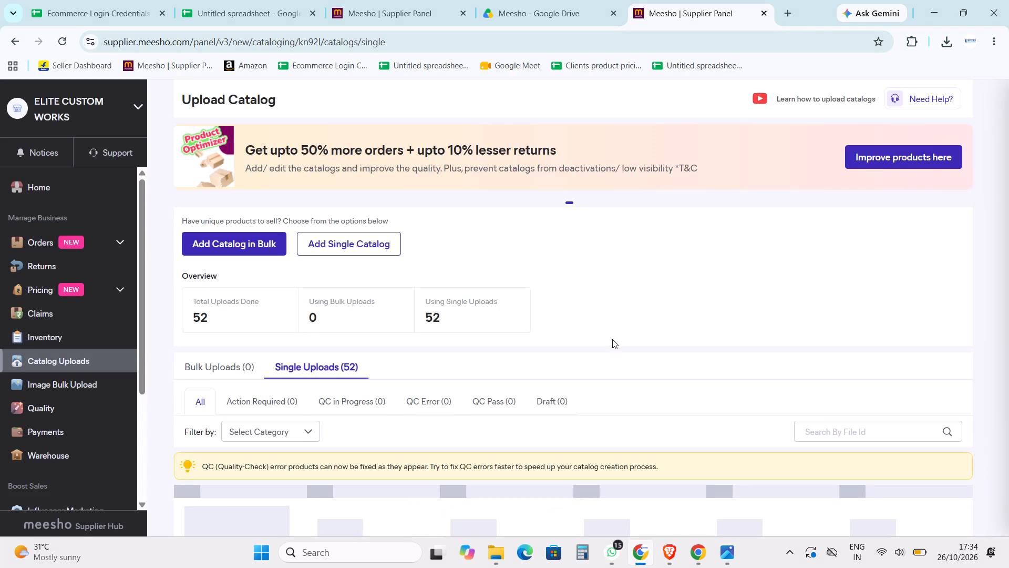
Reload the catalog uploads page and check the QC status of the latest single uploads.
{"action": "left_click", "coordinate": [65, 41]}
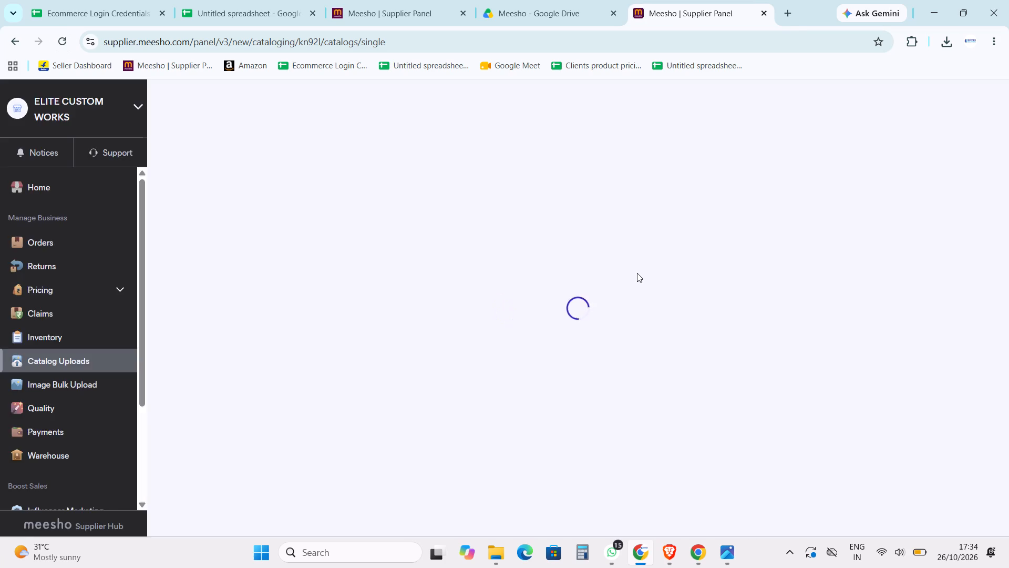
{"action": "scroll", "coordinate": [641, 268], "scroll_direction": "down", "scroll_amount": 4}
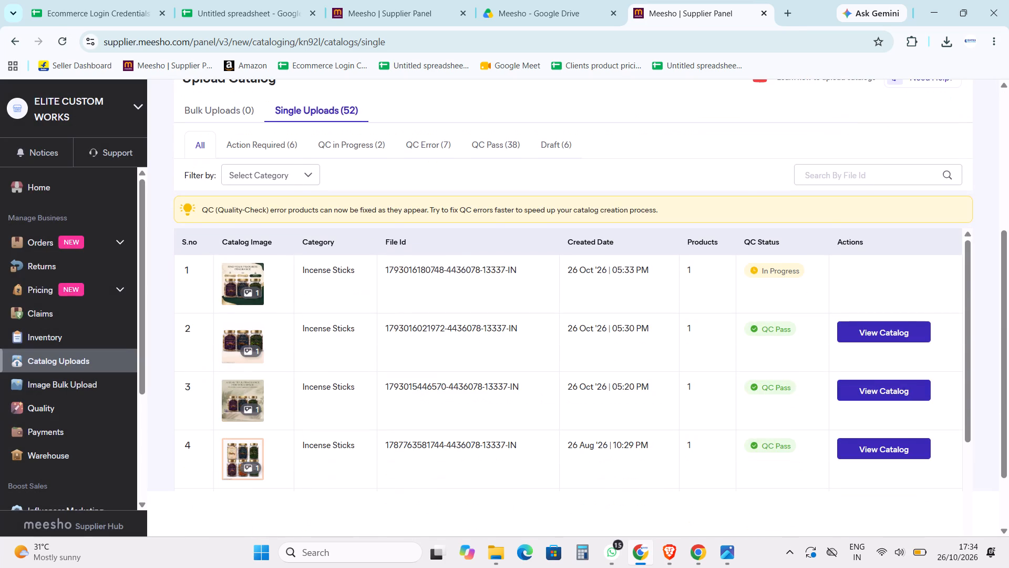
{"action": "scroll", "coordinate": [644, 265], "scroll_direction": "up", "scroll_amount": 9}
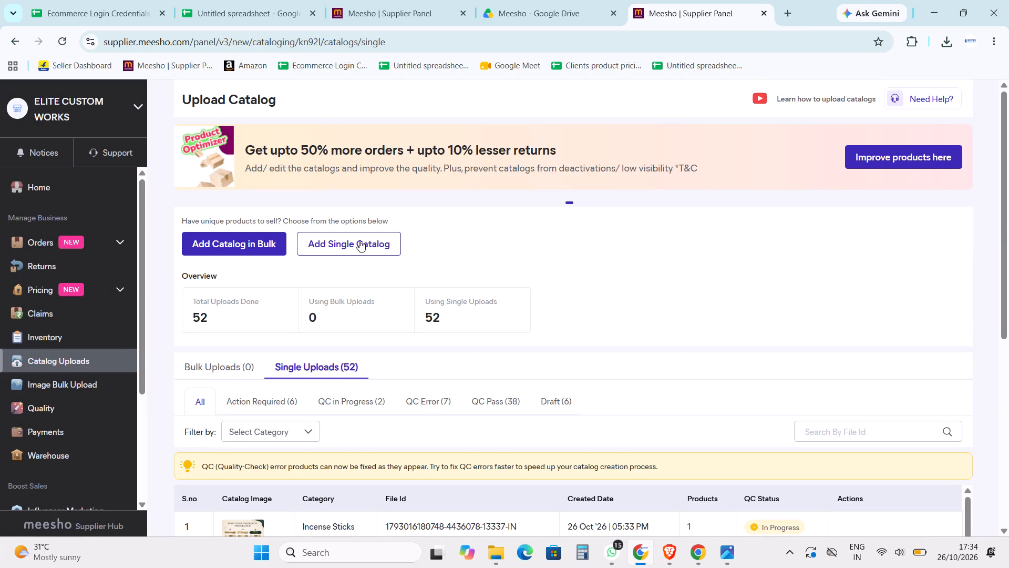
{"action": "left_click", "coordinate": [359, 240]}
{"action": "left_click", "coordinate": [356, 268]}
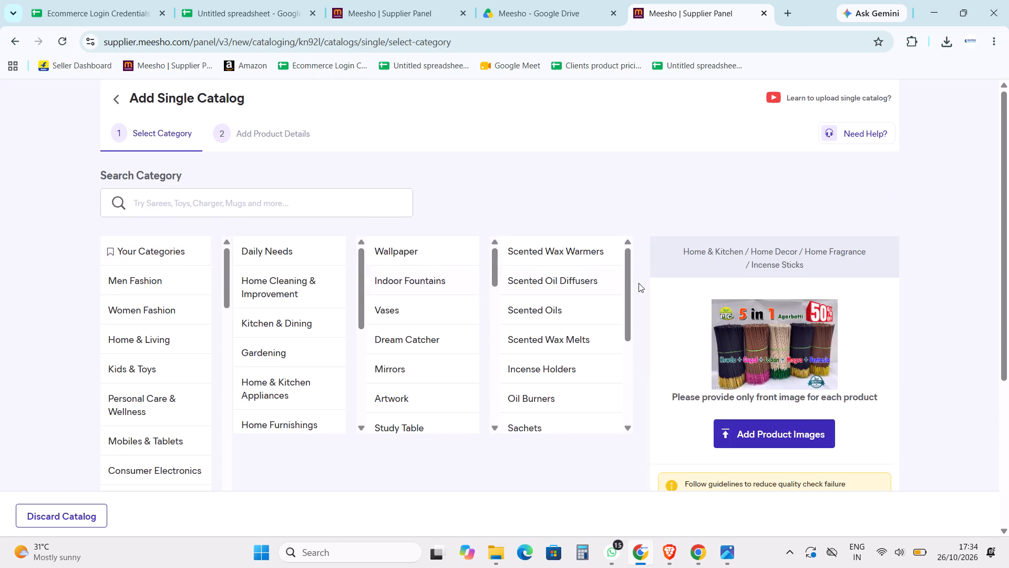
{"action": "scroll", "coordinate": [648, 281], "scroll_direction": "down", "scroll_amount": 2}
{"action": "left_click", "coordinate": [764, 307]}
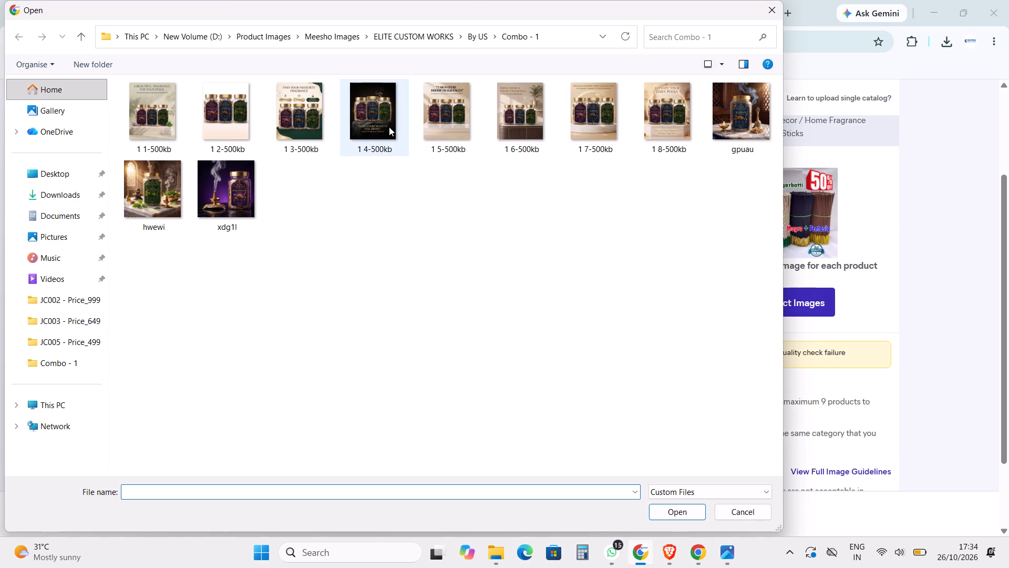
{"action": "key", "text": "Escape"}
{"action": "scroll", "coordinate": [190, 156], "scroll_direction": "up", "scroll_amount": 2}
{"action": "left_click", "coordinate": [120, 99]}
Start a new single catalog under Incense Sticks with 1 4-500kb from the Combo - 1 folder as the front image.
{"action": "scroll", "coordinate": [459, 315], "scroll_direction": "down", "scroll_amount": 3}
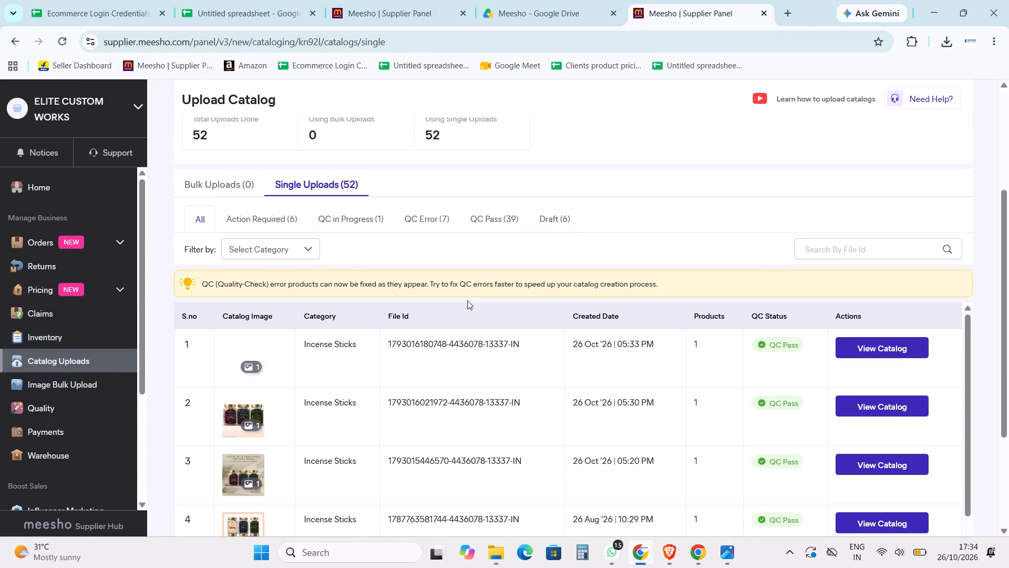
{"action": "scroll", "coordinate": [482, 351], "scroll_direction": "up", "scroll_amount": 9}
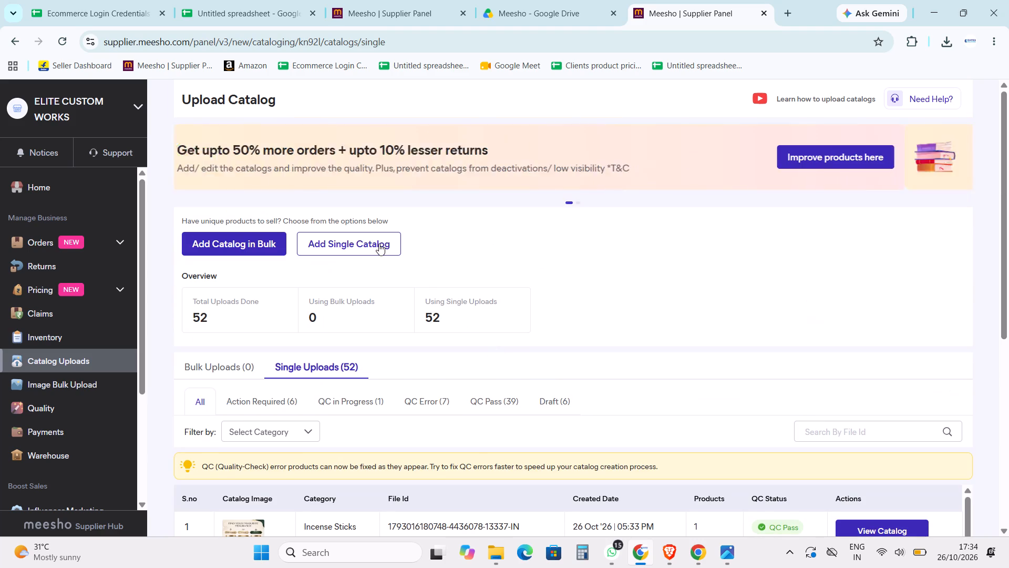
{"action": "left_click", "coordinate": [379, 244]}
{"action": "left_click", "coordinate": [389, 252]}
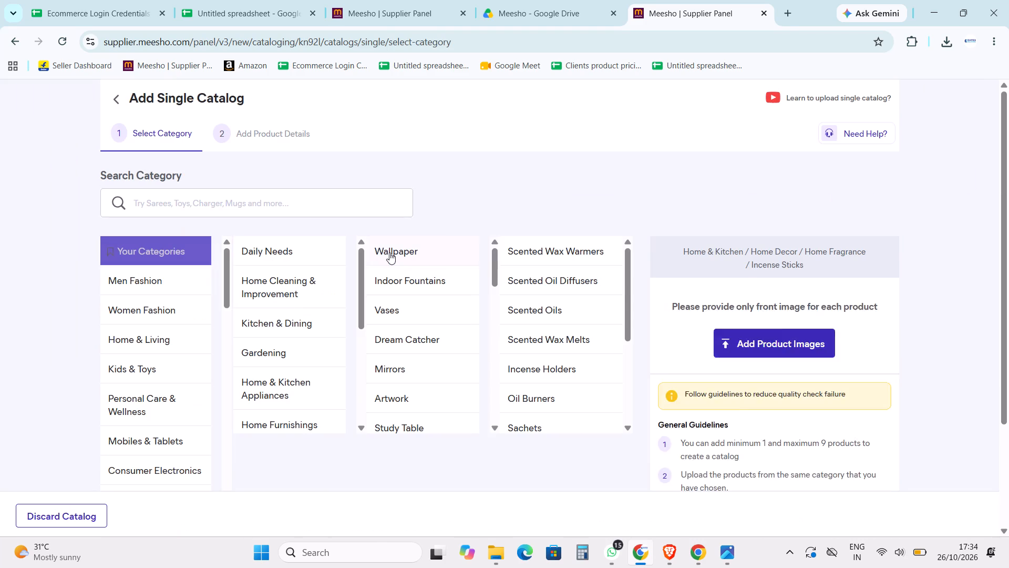
{"action": "left_click", "coordinate": [758, 431]}
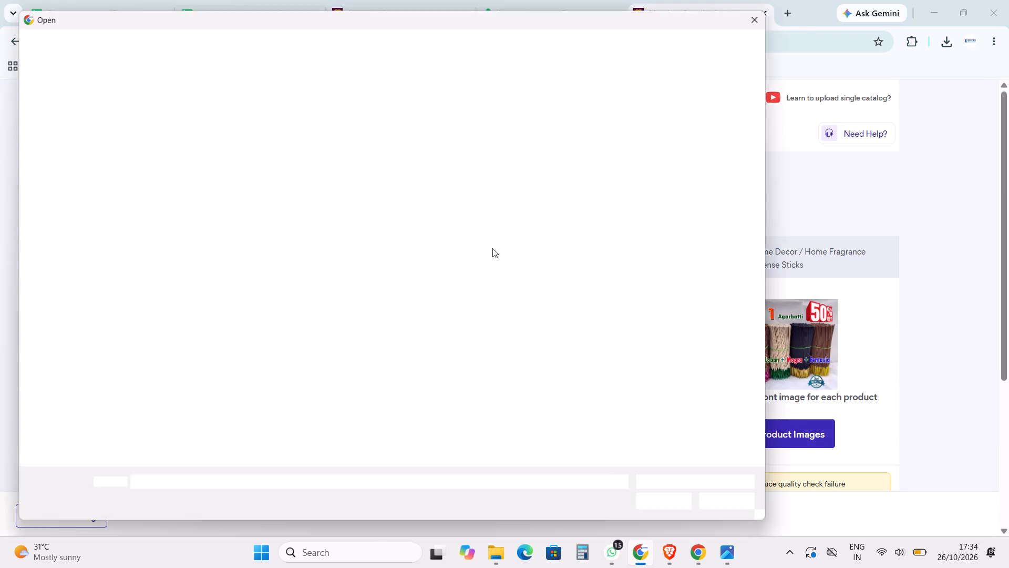
{"action": "double_click", "coordinate": [395, 105]}
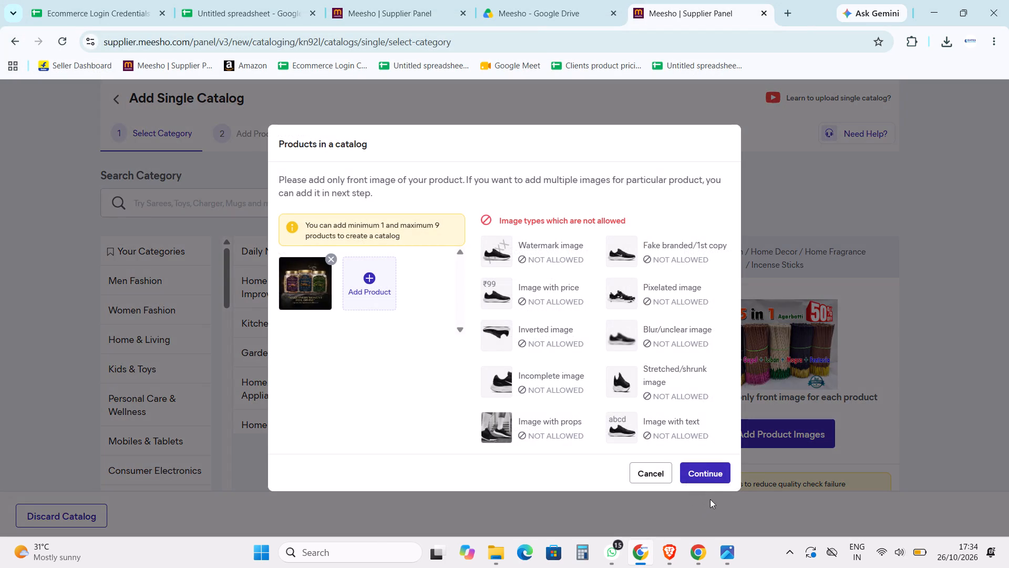
{"action": "left_click", "coordinate": [711, 476]}
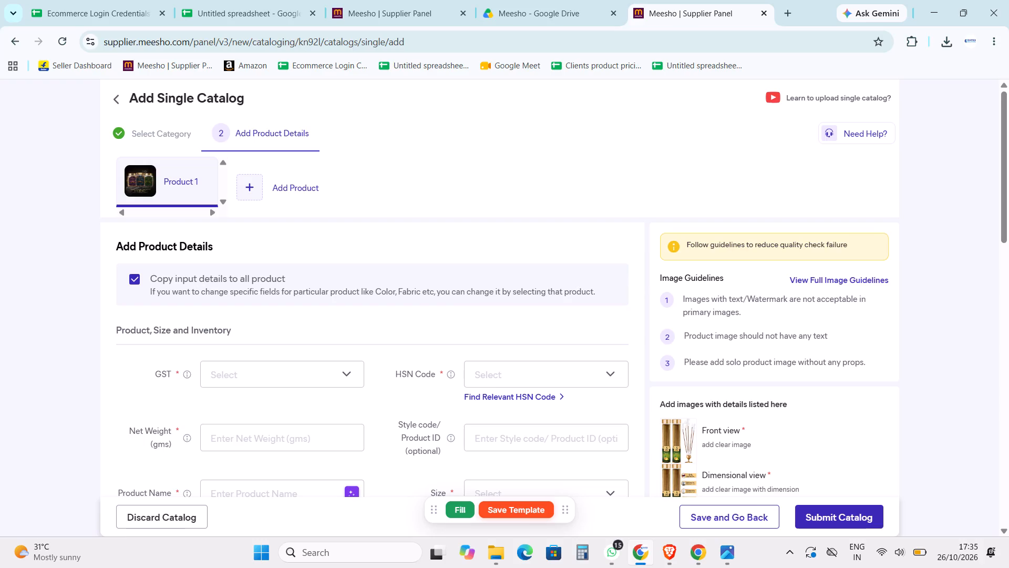
Fill the new catalog's product details from the saved Lisstify Incense Sticks template, ELITE-DhopPK0....
{"action": "left_click", "coordinate": [910, 38]}
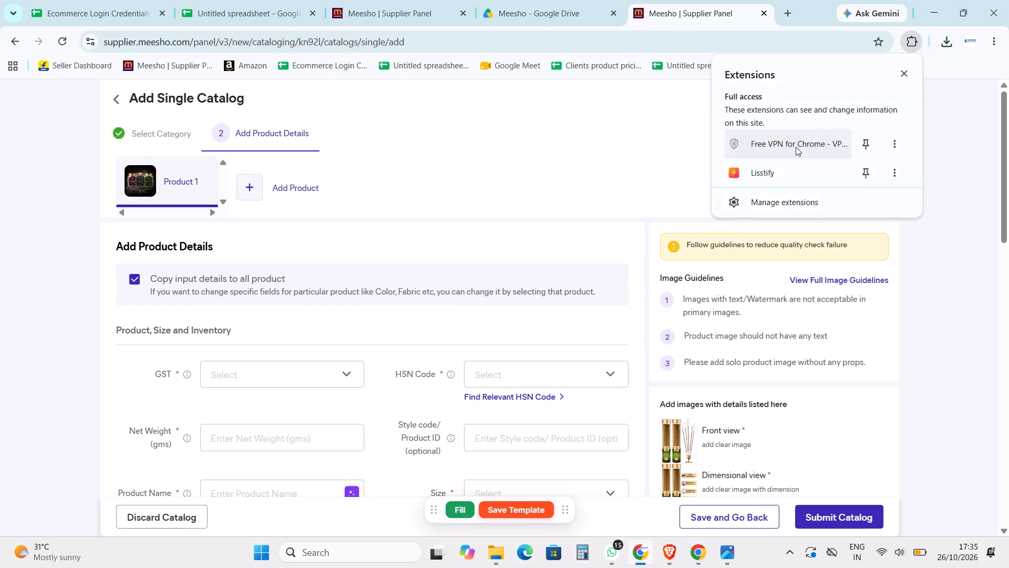
{"action": "left_click", "coordinate": [794, 171]}
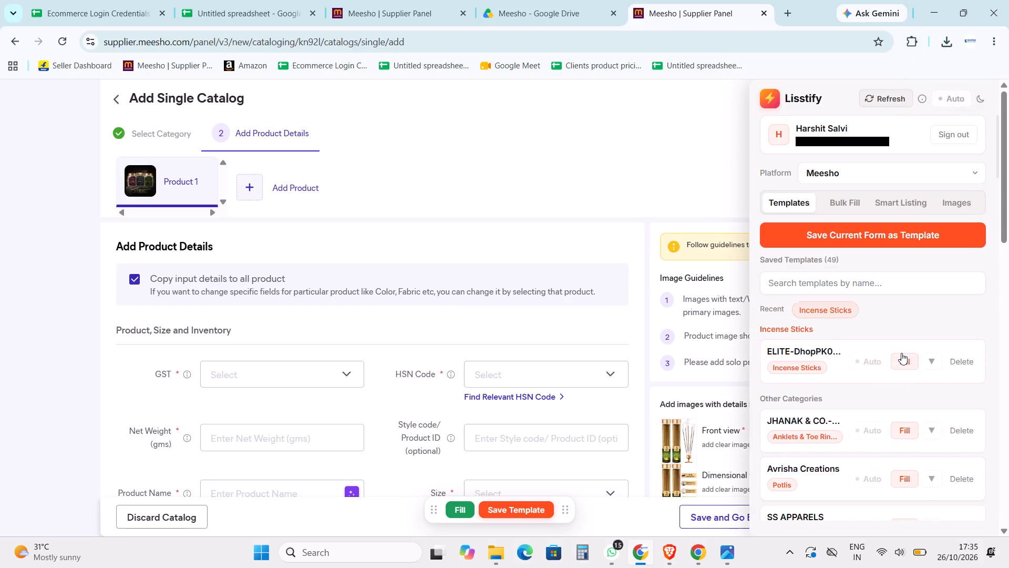
{"action": "left_click", "coordinate": [909, 361]}
{"action": "left_click", "coordinate": [585, 130]}
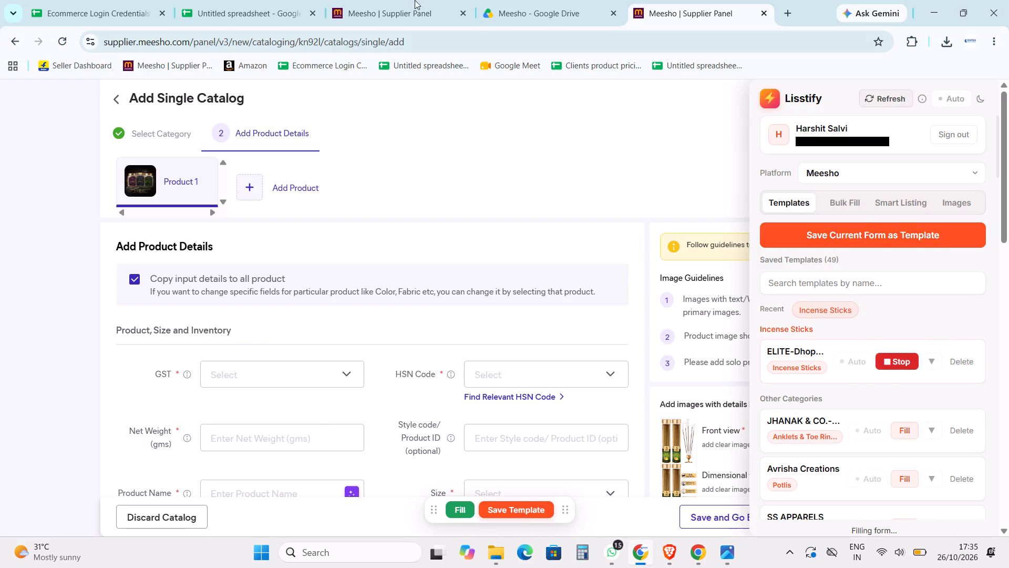
Reload the inventory in the other Meesho tab and review the titles and style IDs of the three newest Incense Sticks catalogs.
{"action": "left_click", "coordinate": [408, 0]}
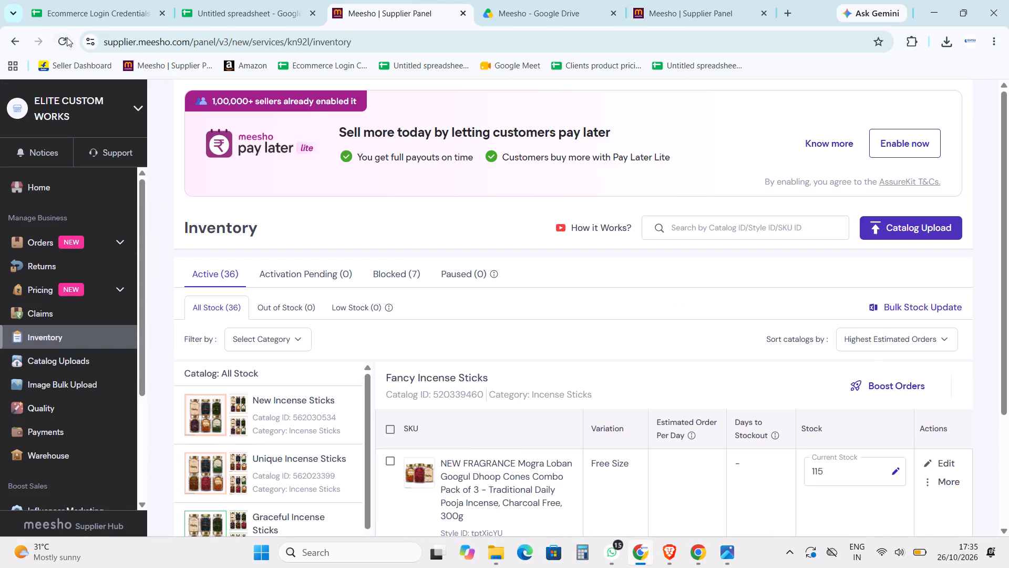
{"action": "left_click", "coordinate": [65, 36]}
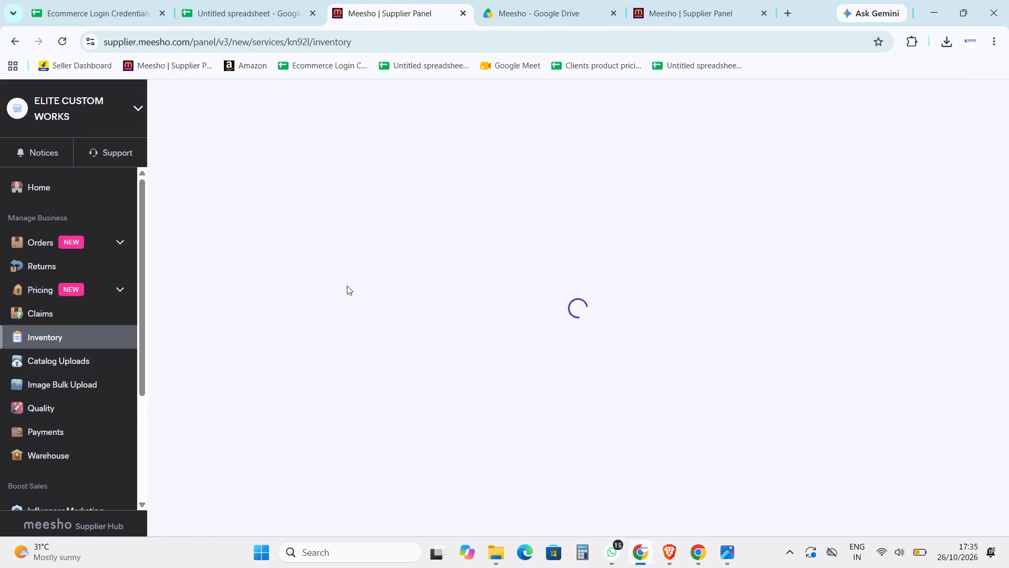
{"action": "scroll", "coordinate": [373, 248], "scroll_direction": "down", "scroll_amount": 4}
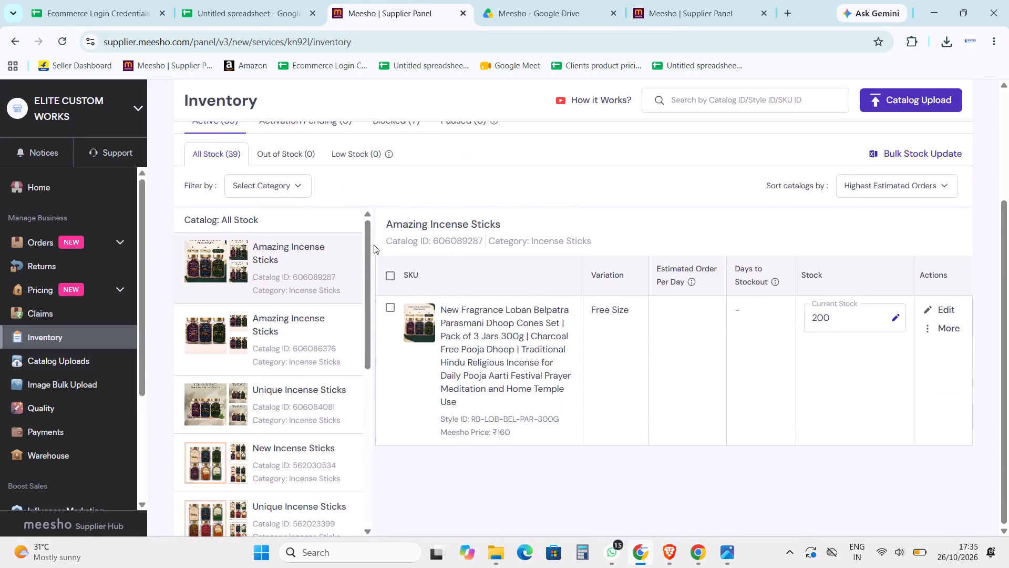
{"action": "left_click", "coordinate": [266, 334]}
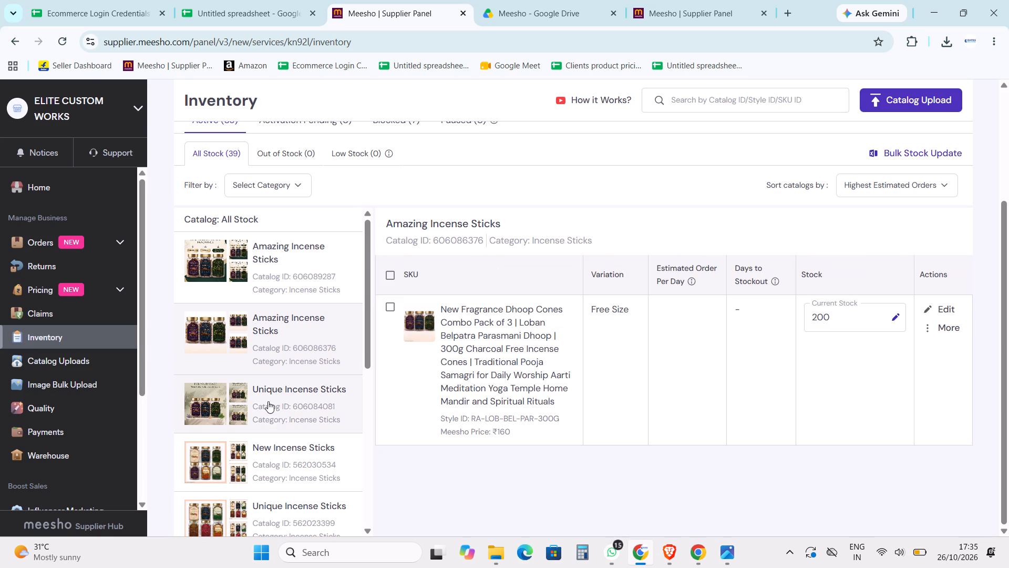
{"action": "left_click", "coordinate": [272, 414]}
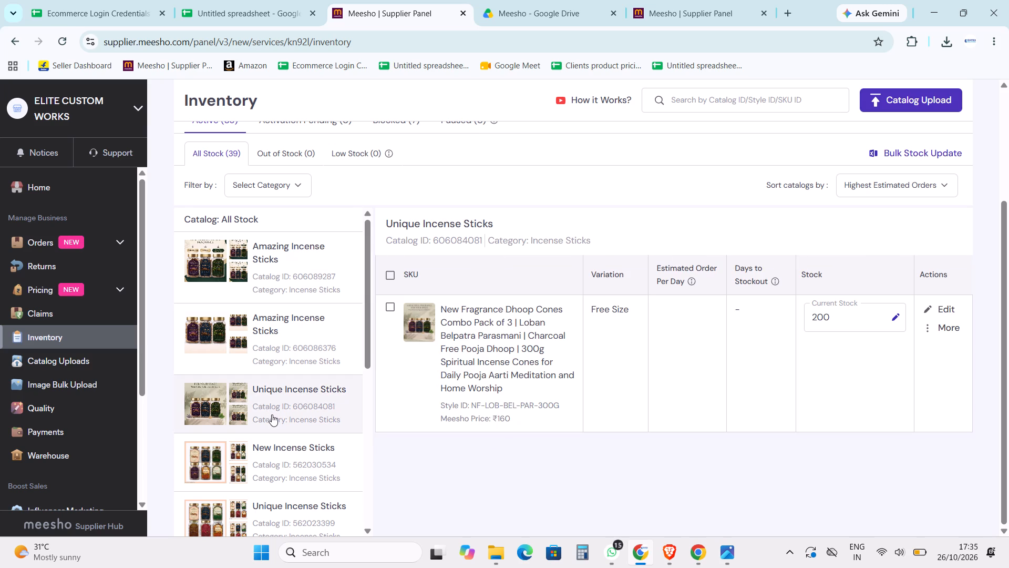
{"action": "left_click", "coordinate": [284, 268]}
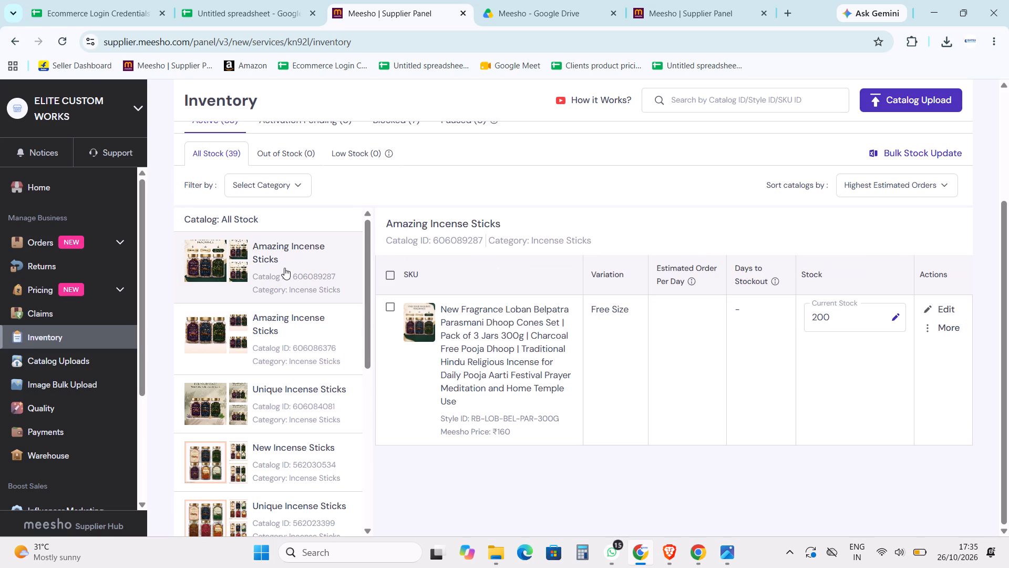
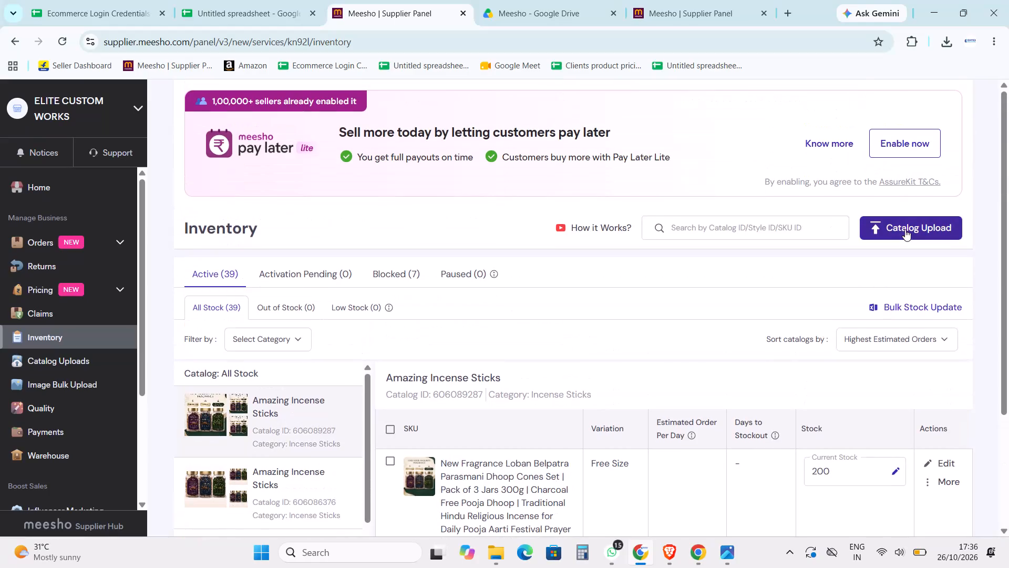
Start a new single catalog under Incense Sticks with 1 5-500kb from the Combo - 1 folder as the front image.
{"action": "left_click", "coordinate": [901, 229]}
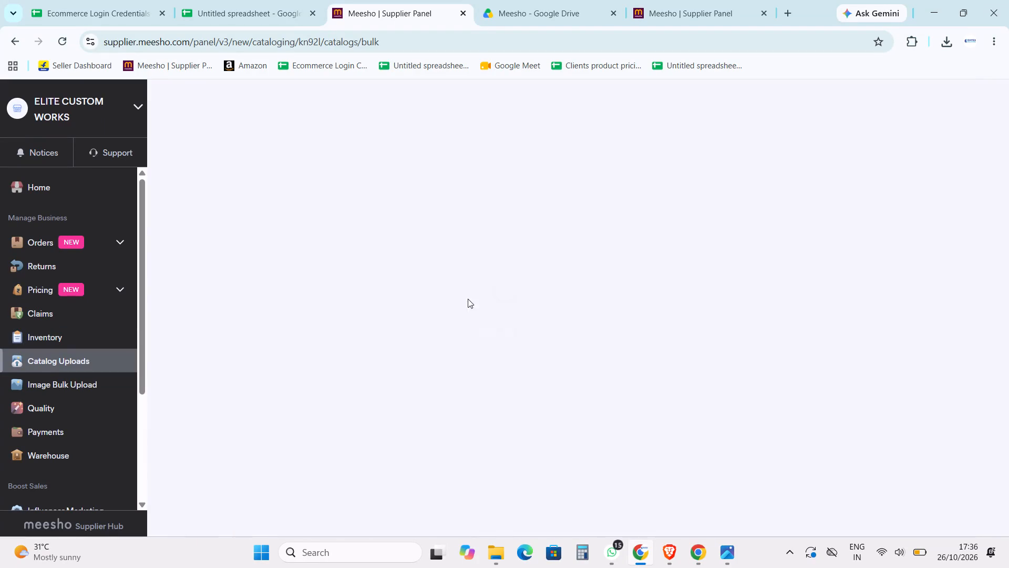
{"action": "left_click", "coordinate": [362, 244]}
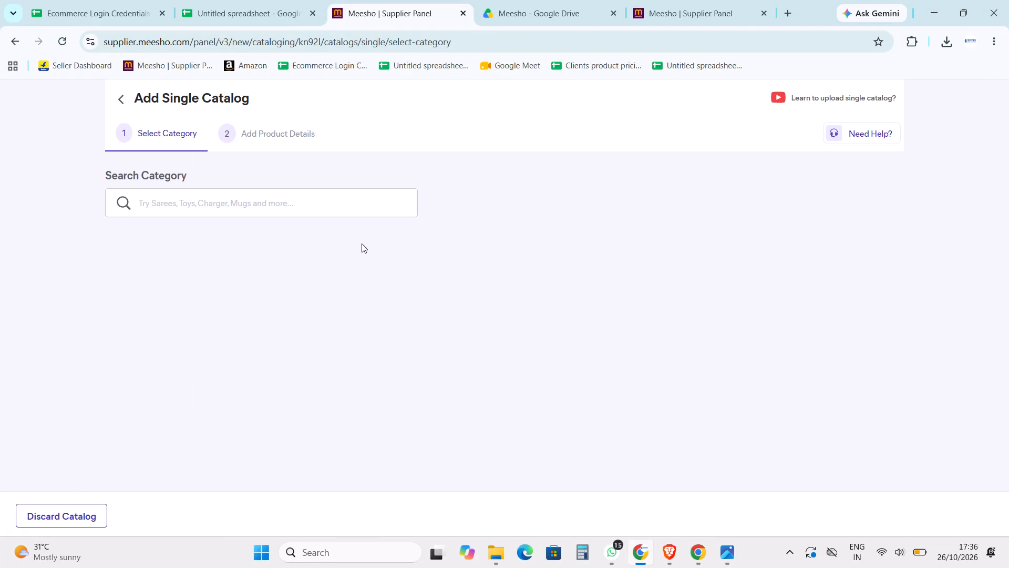
{"action": "left_click", "coordinate": [354, 265]}
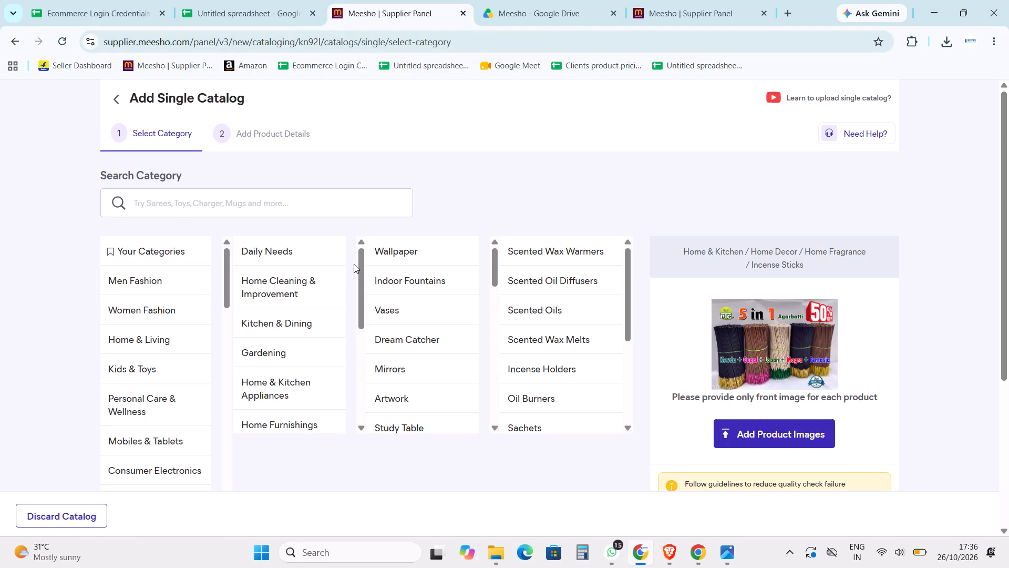
{"action": "scroll", "coordinate": [597, 322], "scroll_direction": "down", "scroll_amount": 2}
{"action": "left_click", "coordinate": [774, 432]}
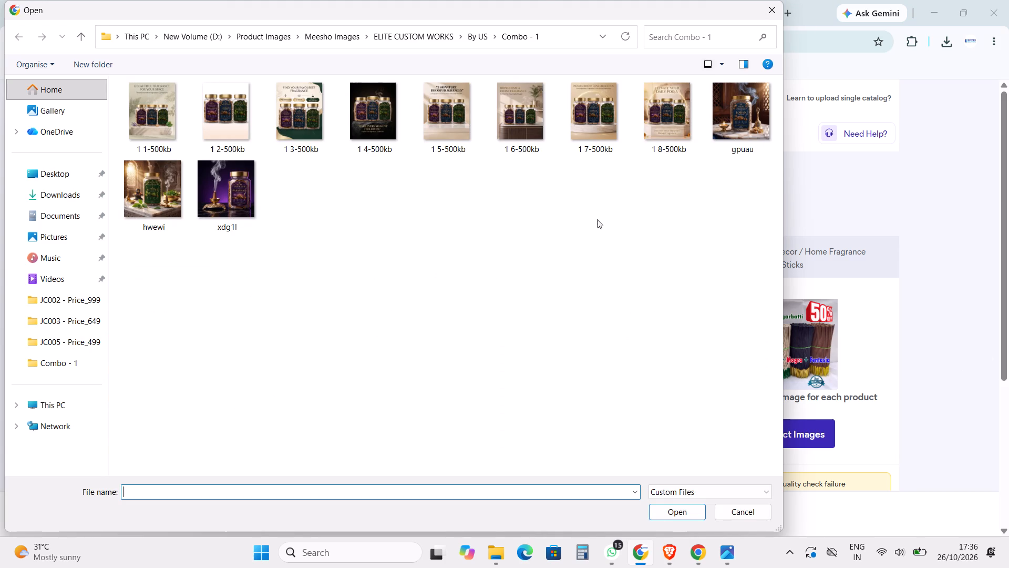
{"action": "double_click", "coordinate": [453, 129]}
{"action": "left_click", "coordinate": [692, 471]}
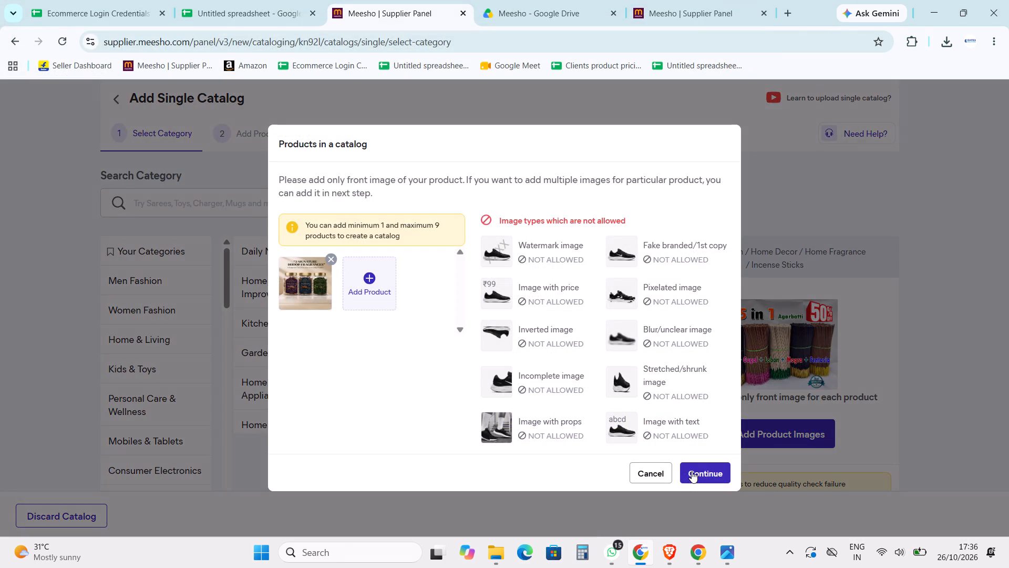
{"action": "left_click", "coordinate": [662, 0]}
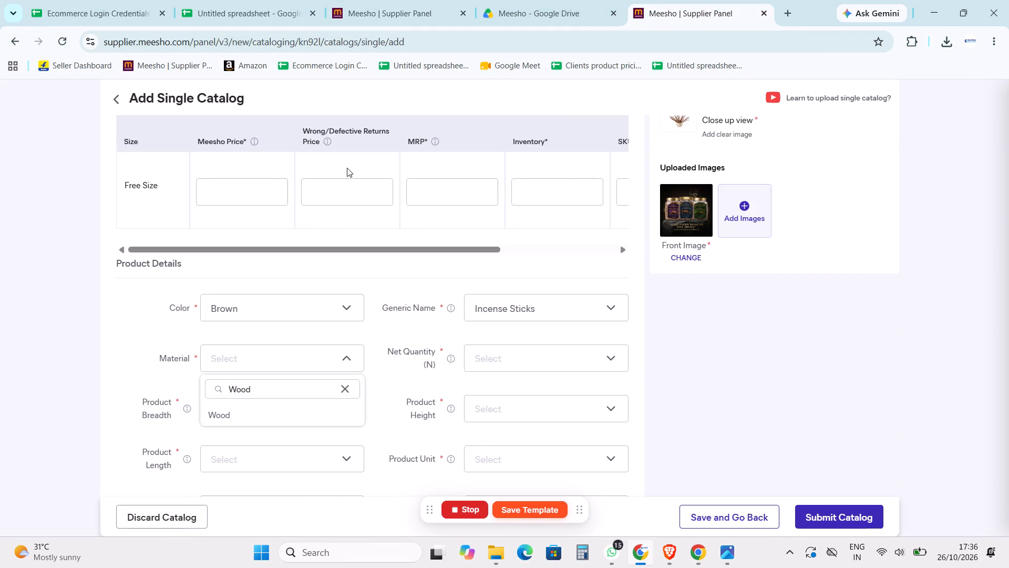
{"action": "scroll", "coordinate": [811, 196], "scroll_direction": "up", "scroll_amount": 1}
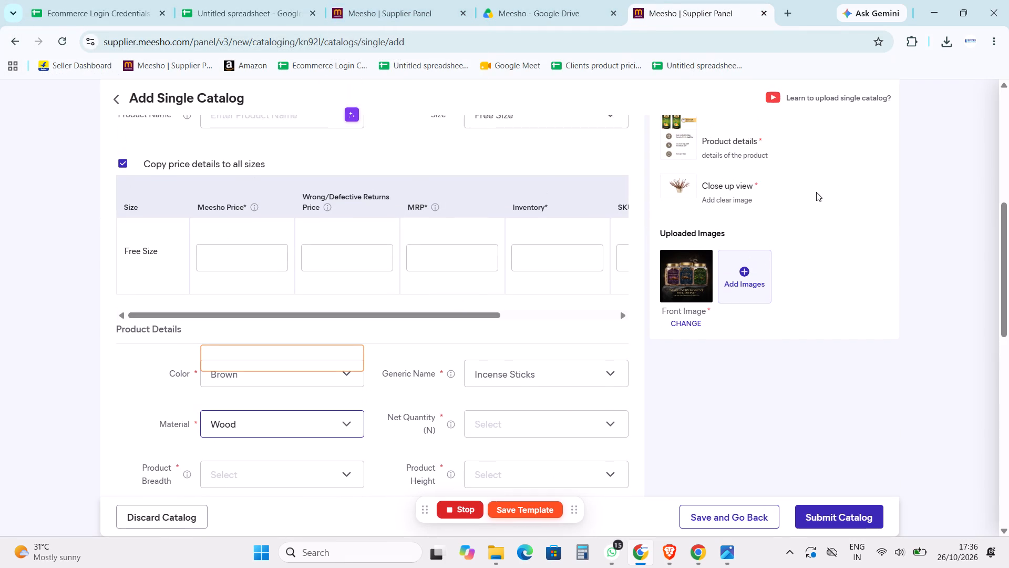
{"action": "scroll", "coordinate": [843, 267], "scroll_direction": "up", "scroll_amount": 1}
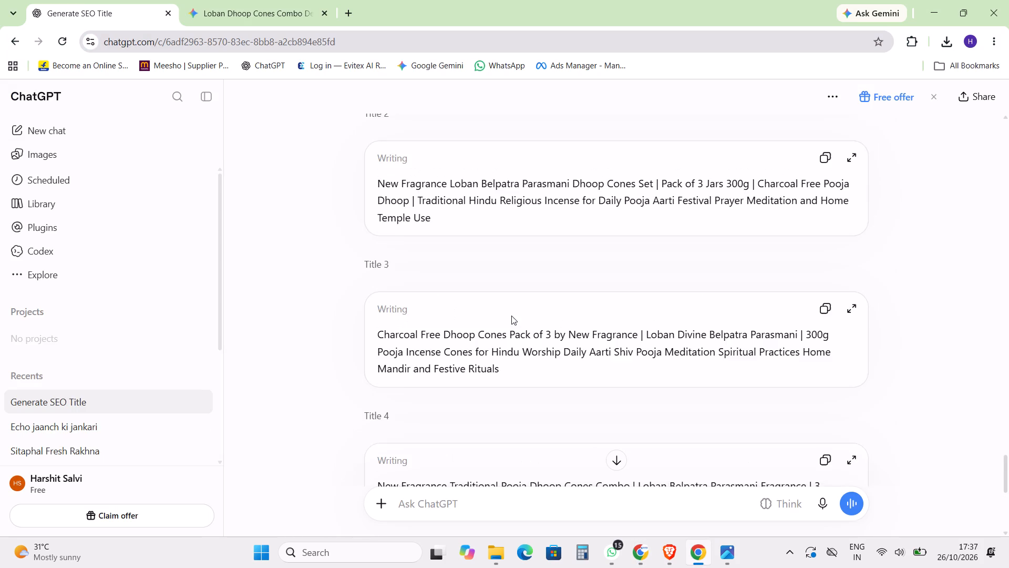
{"action": "scroll", "coordinate": [515, 309], "scroll_direction": "down", "scroll_amount": 1}
{"action": "key", "text": "alt+Tab"}
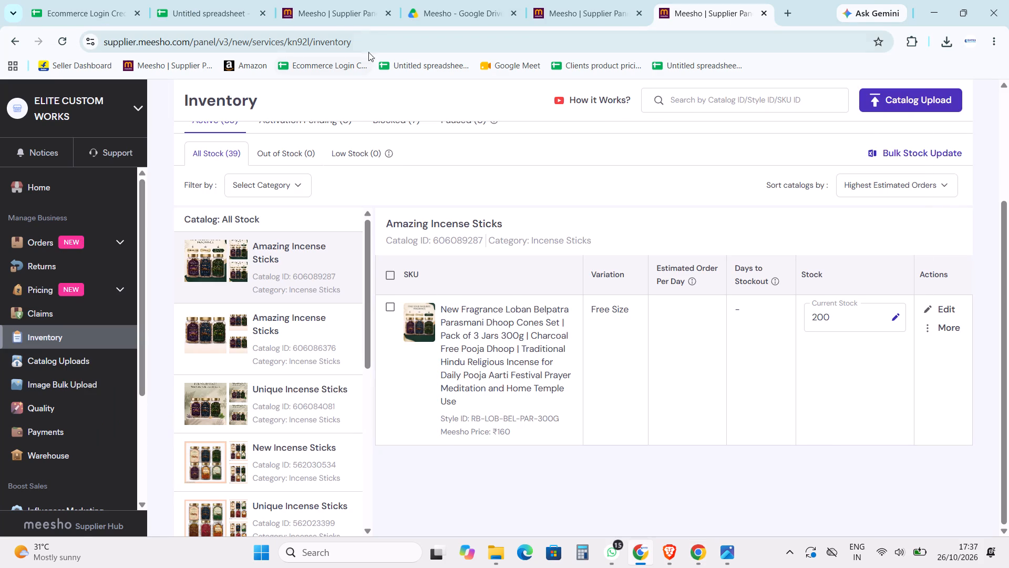
{"action": "left_click", "coordinate": [535, 0]}
{"action": "key", "text": "ctrl+v"}
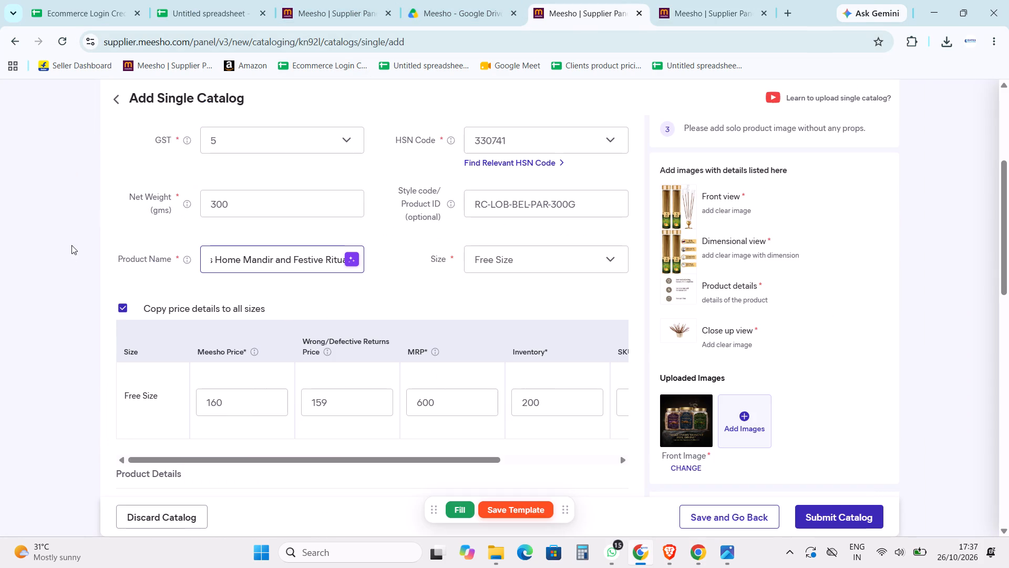
{"action": "left_click", "coordinate": [71, 244]}
Add gpuau, hwewi and xdg1l from the Combo - 1 folder as images 2, 3 and 4 of this catalog.
{"action": "scroll", "coordinate": [237, 280], "scroll_direction": "down", "scroll_amount": 2}
{"action": "scroll", "coordinate": [315, 301], "scroll_direction": "down", "scroll_amount": 18}
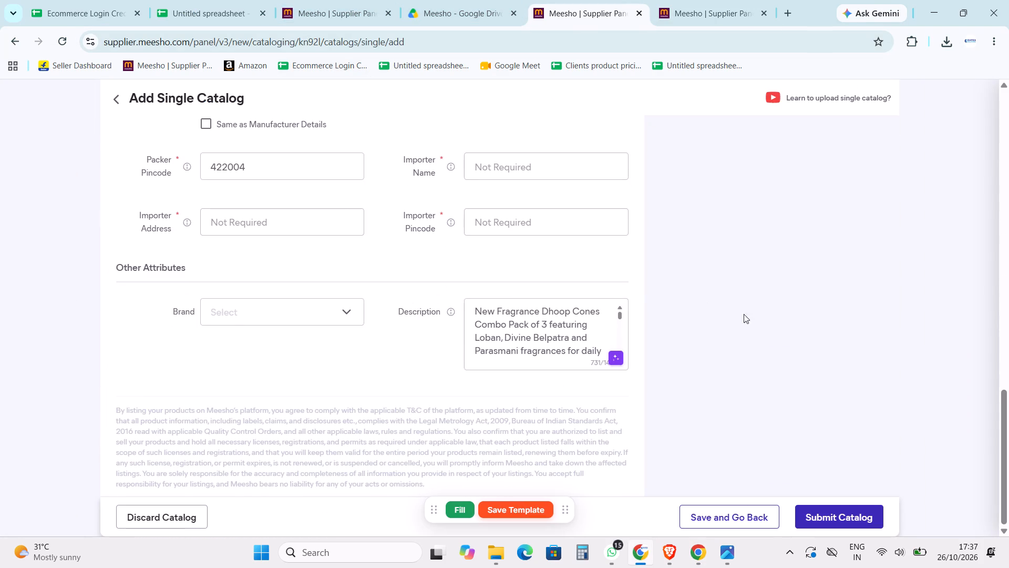
{"action": "left_click", "coordinate": [763, 323]}
{"action": "scroll", "coordinate": [765, 323], "scroll_direction": "up", "scroll_amount": 12}
{"action": "left_click", "coordinate": [751, 423]}
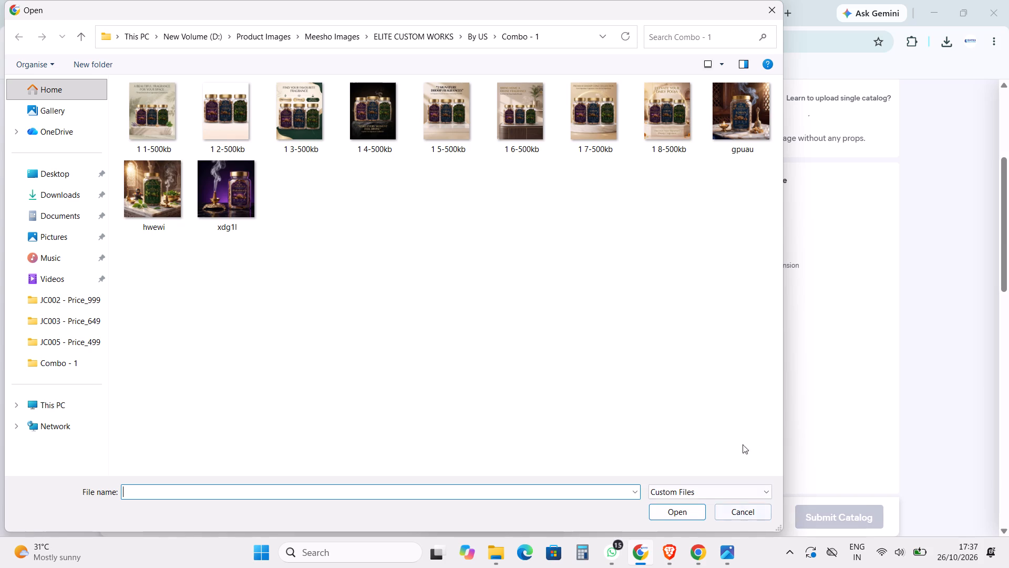
{"action": "key", "text": "Escape"}
{"action": "left_click", "coordinate": [740, 437]}
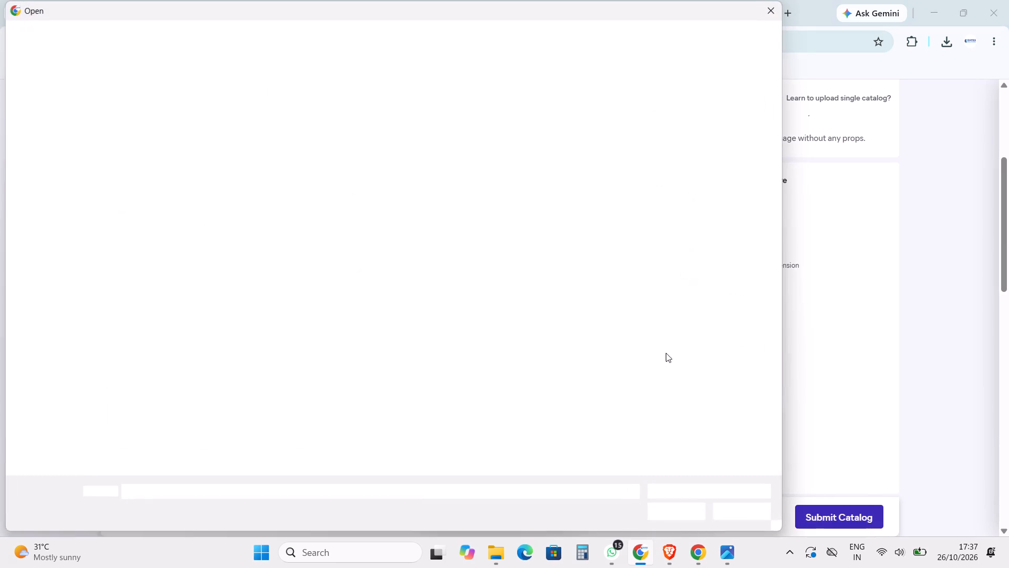
{"action": "double_click", "coordinate": [748, 105]}
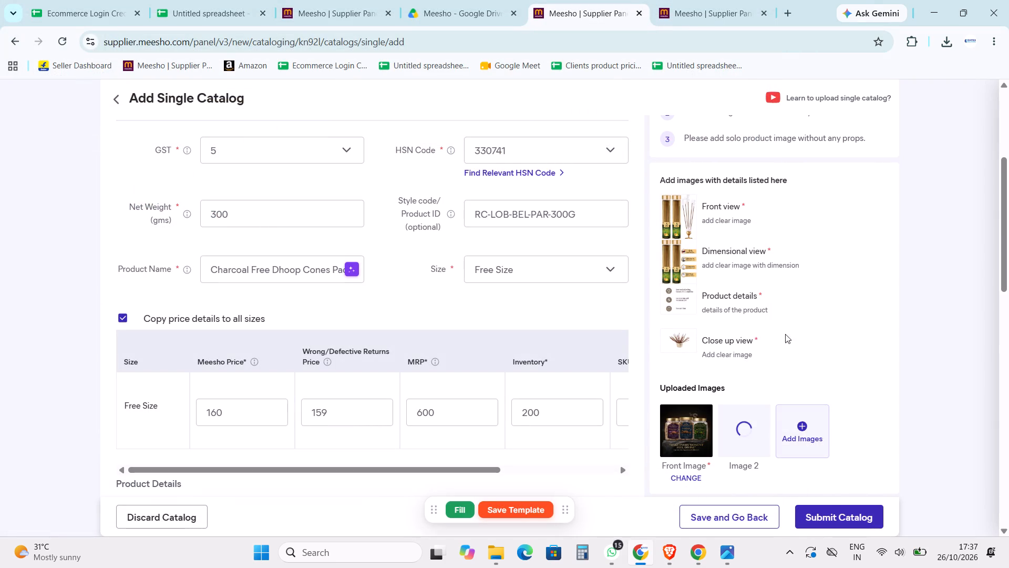
{"action": "left_click", "coordinate": [812, 430]}
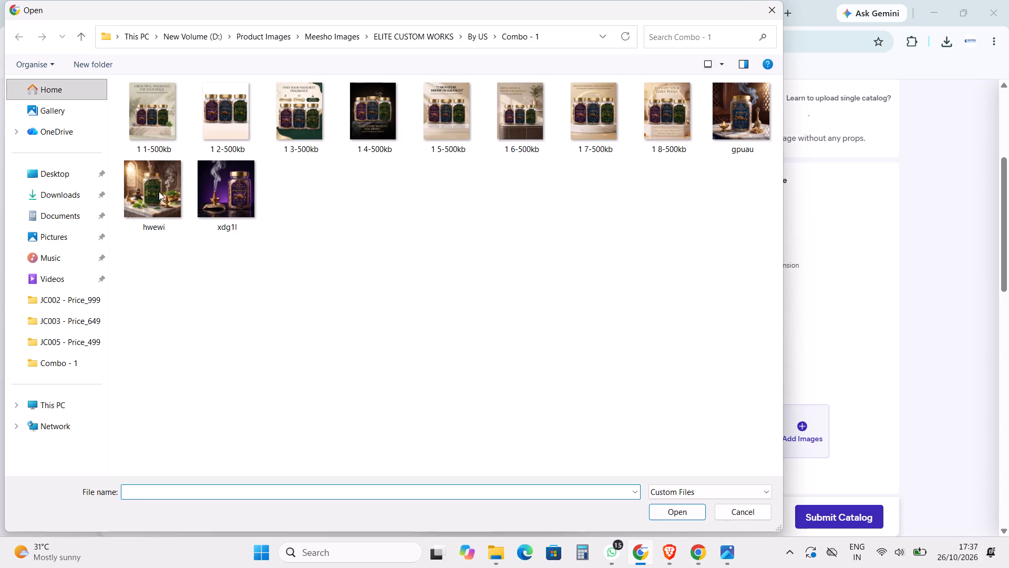
{"action": "double_click", "coordinate": [159, 191]}
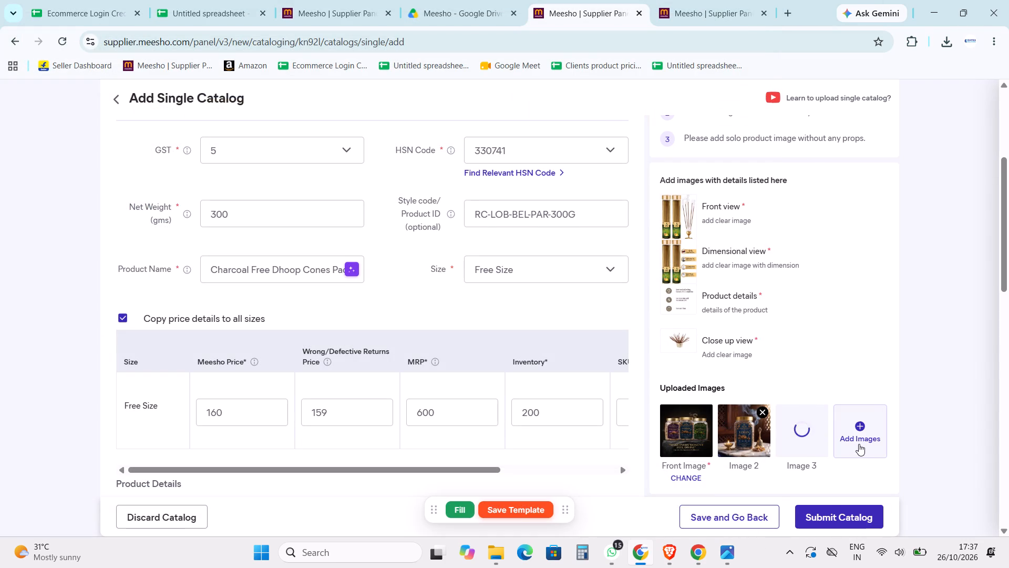
{"action": "left_click", "coordinate": [858, 433]}
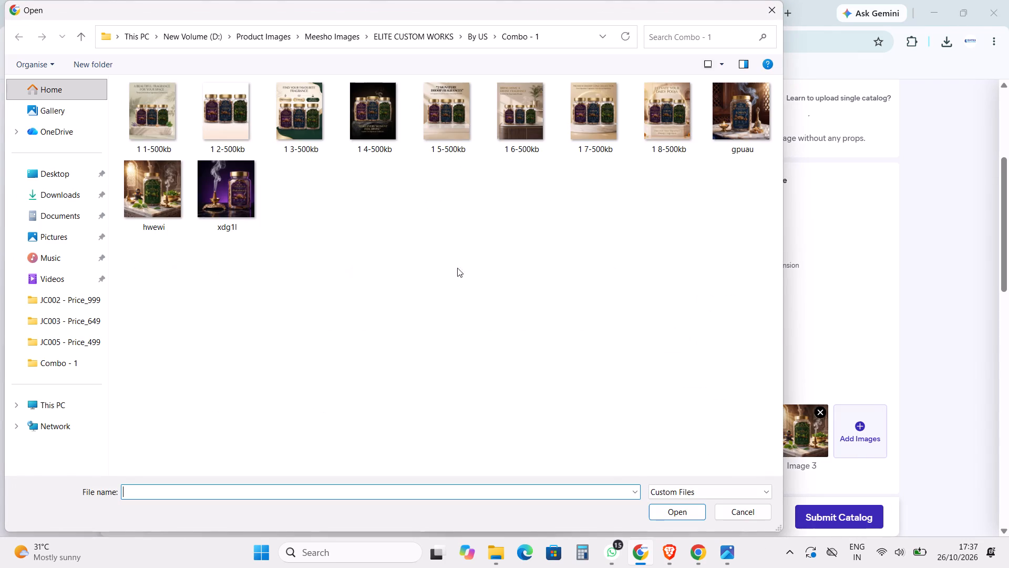
{"action": "double_click", "coordinate": [245, 194]}
{"action": "left_click", "coordinate": [924, 311]}
Submit the catalog for quality check, declaring that all its products are not branded or illegal to sell.
{"action": "scroll", "coordinate": [481, 313], "scroll_direction": "up", "scroll_amount": 1}
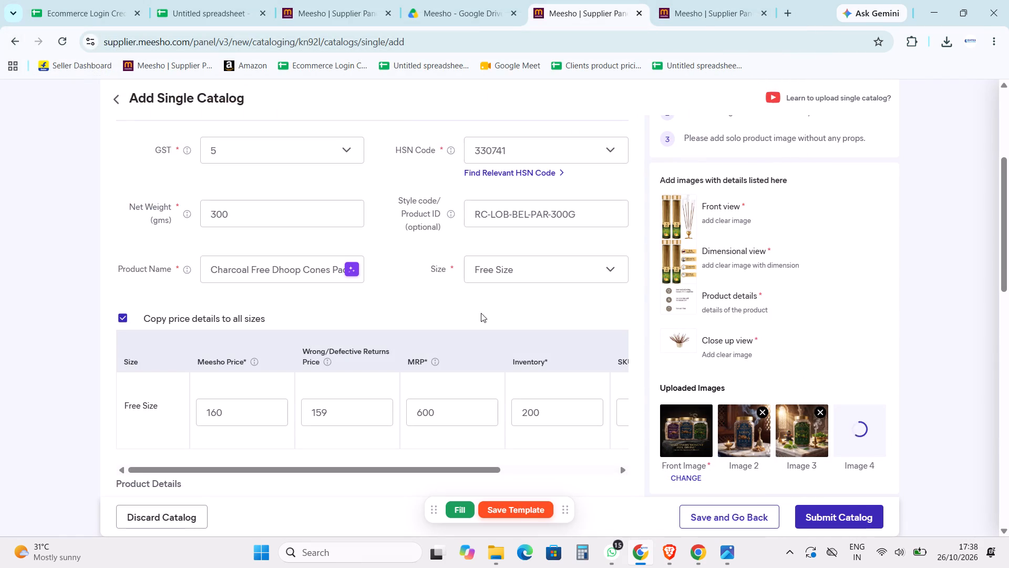
{"action": "scroll", "coordinate": [482, 313], "scroll_direction": "up", "scroll_amount": 1}
{"action": "scroll", "coordinate": [484, 312], "scroll_direction": "down", "scroll_amount": 12}
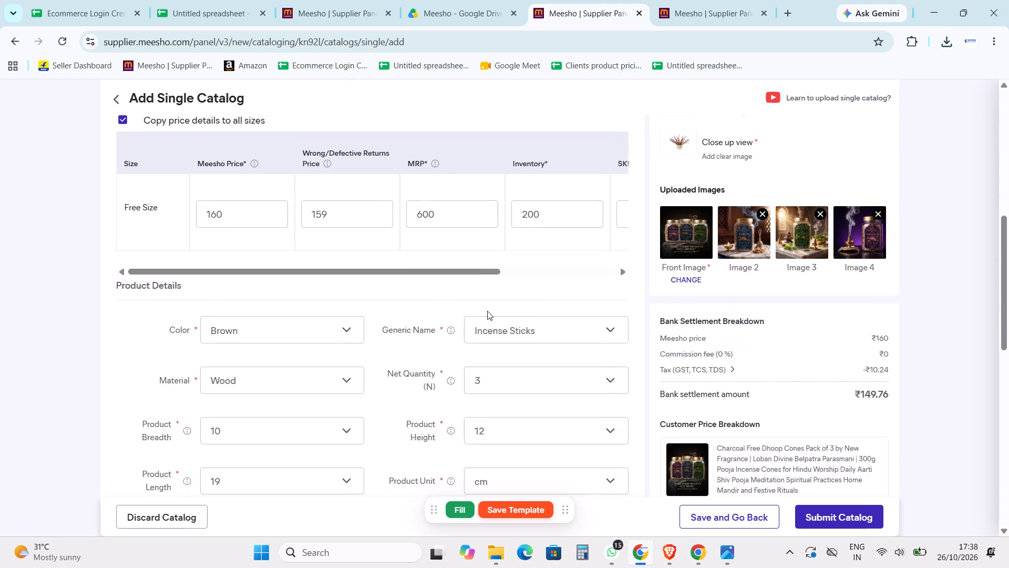
{"action": "scroll", "coordinate": [487, 311], "scroll_direction": "down", "scroll_amount": 15}
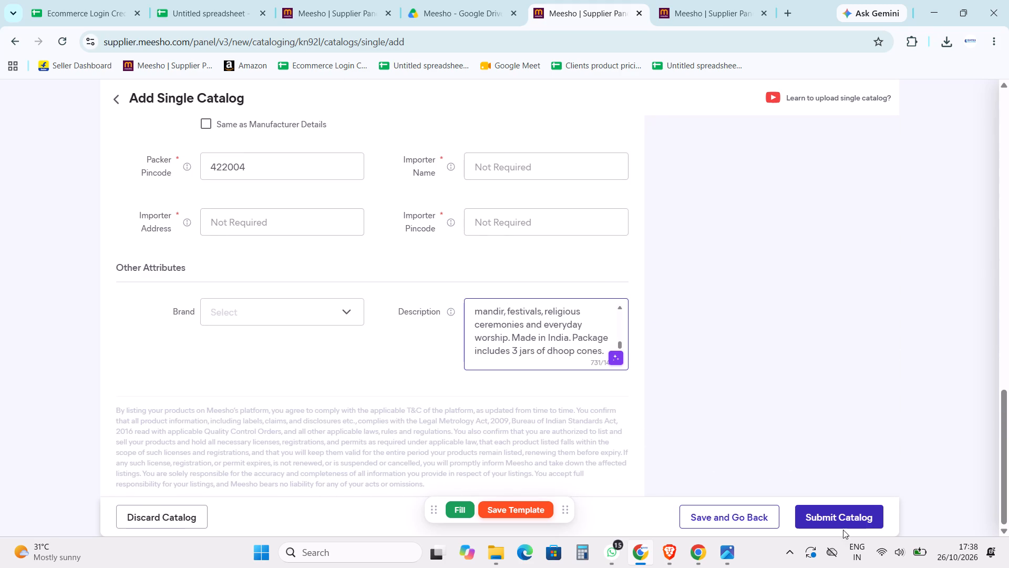
{"action": "left_click", "coordinate": [833, 515]}
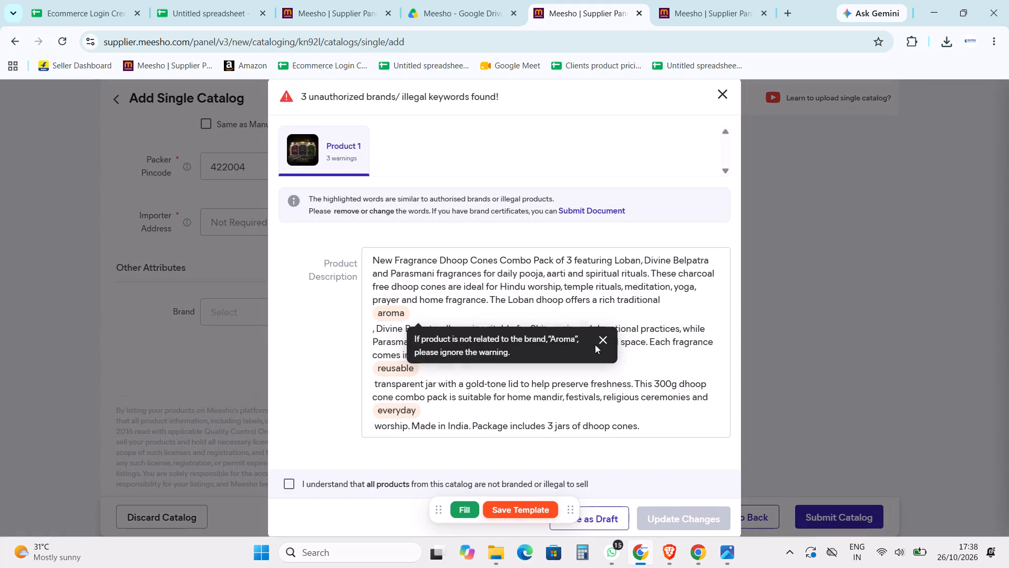
{"action": "left_click", "coordinate": [603, 337]}
{"action": "scroll", "coordinate": [392, 434], "scroll_direction": "down", "scroll_amount": 7}
{"action": "left_click", "coordinate": [288, 485]}
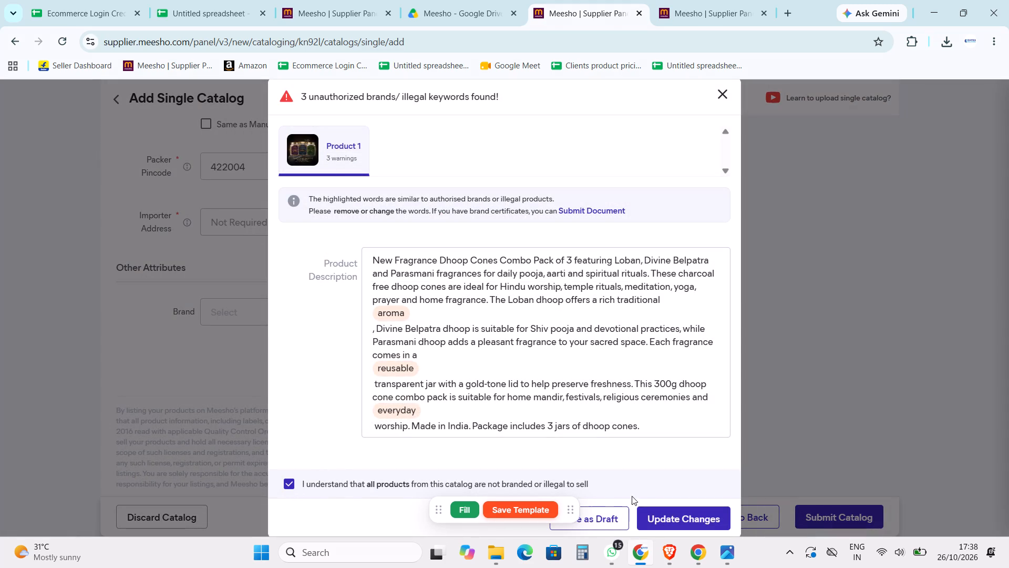
{"action": "left_click", "coordinate": [672, 521]}
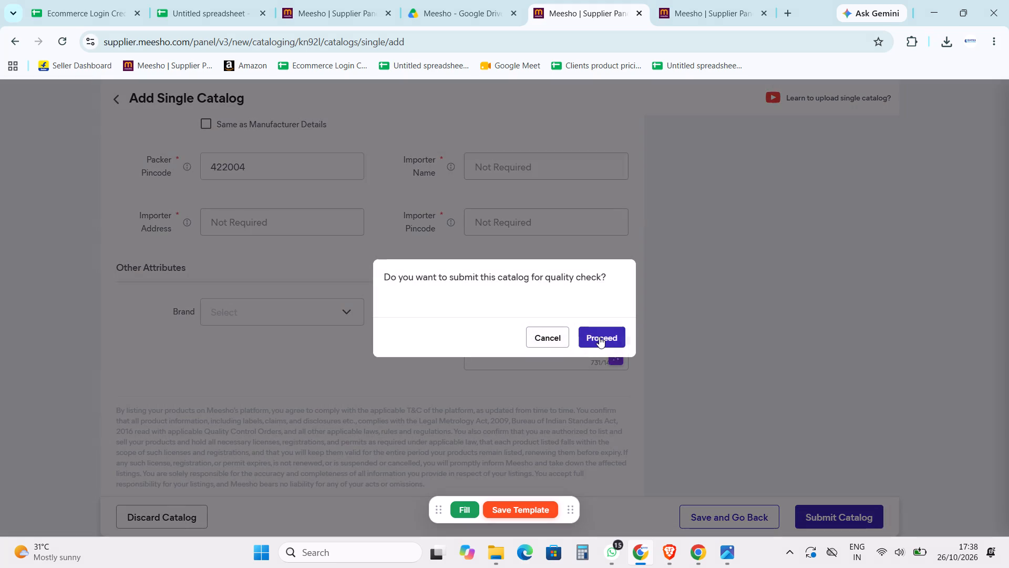
{"action": "left_click", "coordinate": [600, 336]}
Fill the 1 5-500kb catalog's product details from the saved Lisstify template ELITE-DhopPK03-Meesho.
{"action": "left_click", "coordinate": [342, 0]}
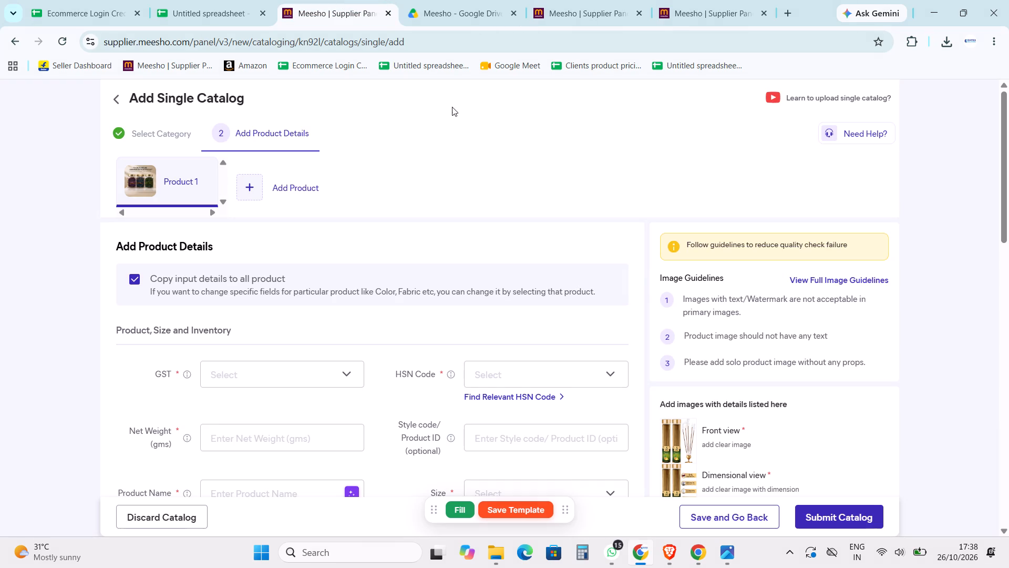
{"action": "left_click", "coordinate": [450, 506]}
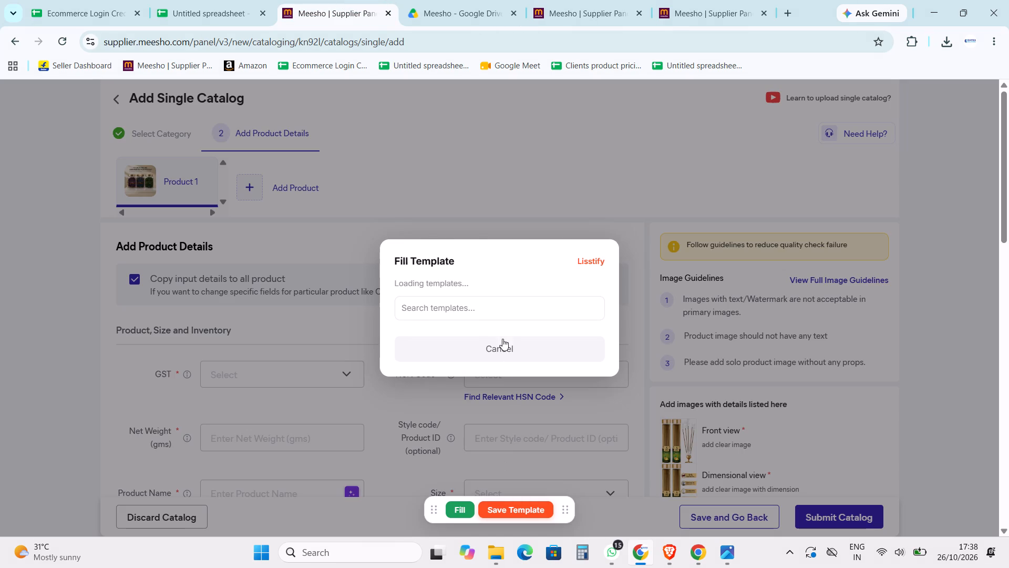
{"action": "left_click", "coordinate": [486, 215]}
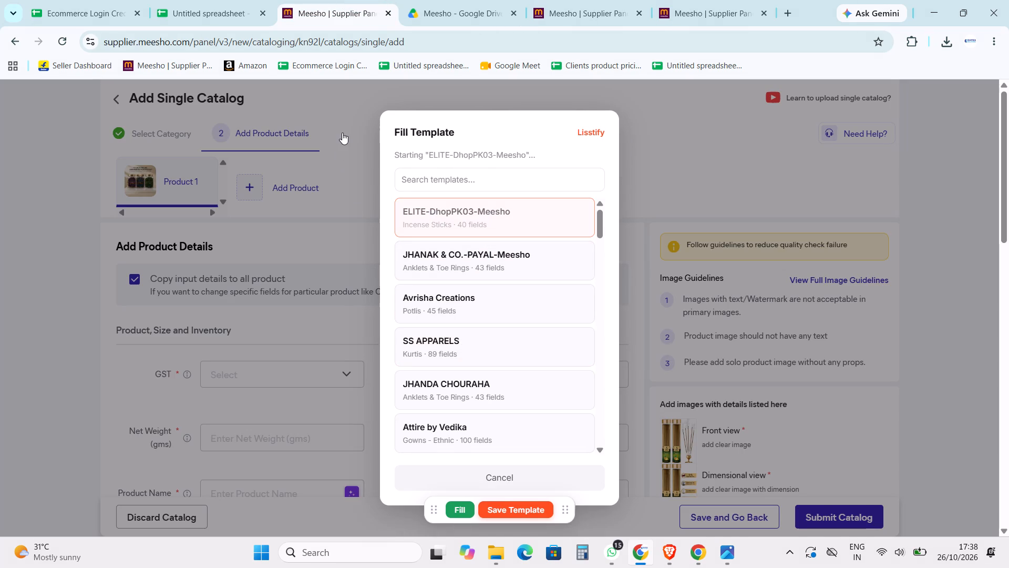
{"action": "left_click", "coordinate": [346, 127]}
{"action": "scroll", "coordinate": [644, 229], "scroll_direction": "down", "scroll_amount": 8}
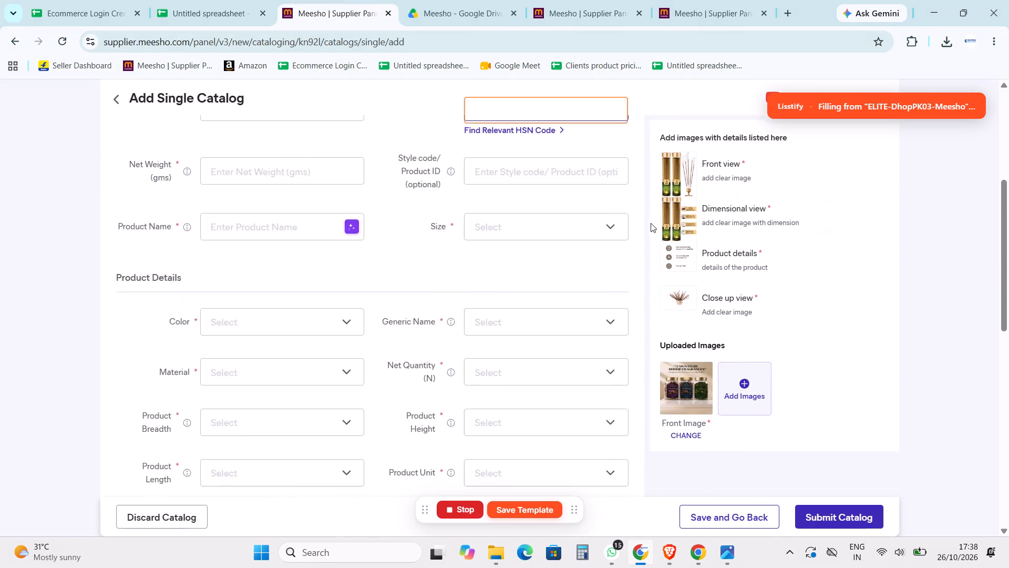
{"action": "scroll", "coordinate": [652, 221], "scroll_direction": "up", "scroll_amount": 5}
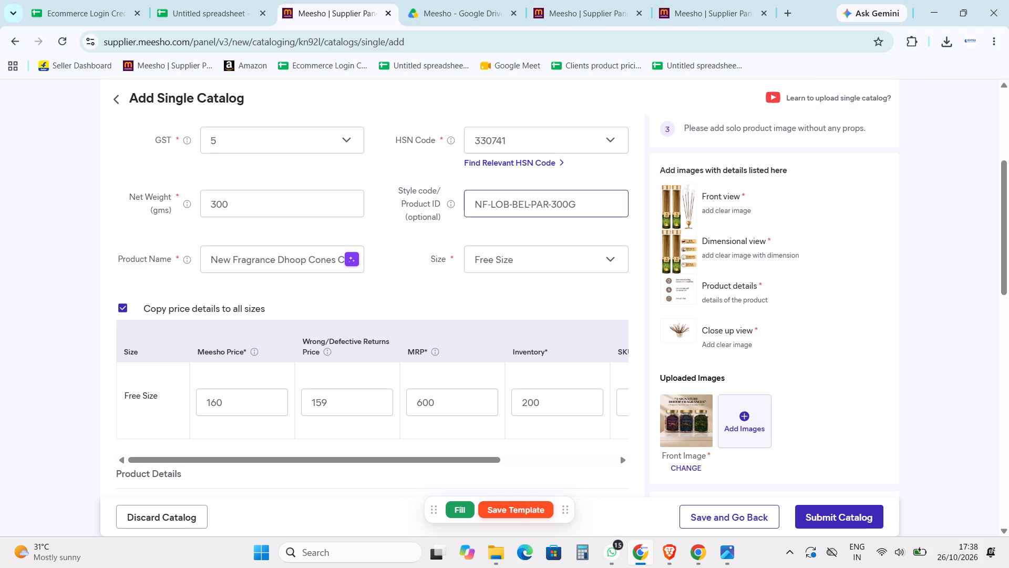
Reload the catalog uploads page in the other Meesho tab and check the QC status of the latest single uploads.
{"action": "left_click", "coordinate": [586, 0]}
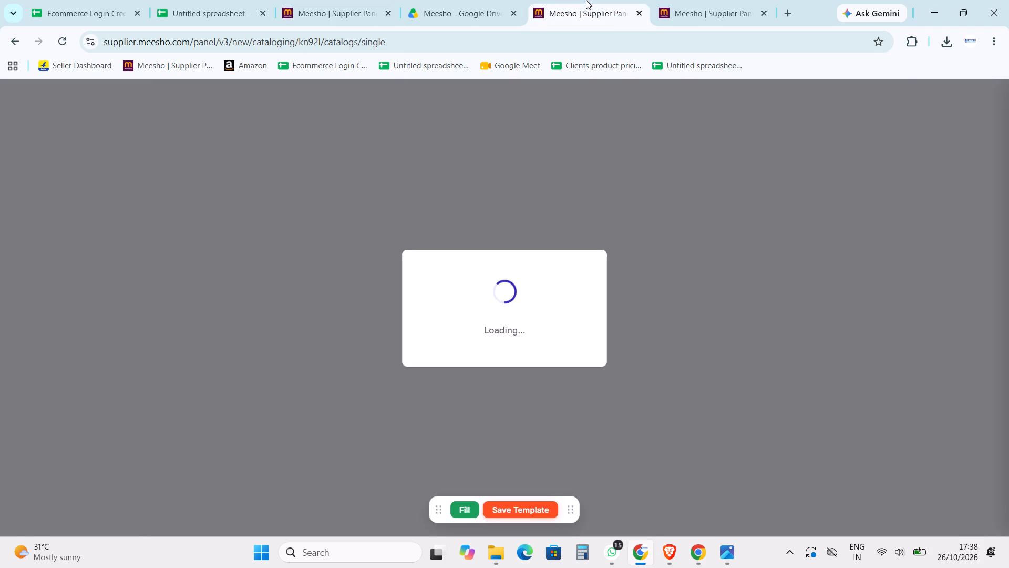
{"action": "left_click", "coordinate": [786, 119]}
{"action": "scroll", "coordinate": [431, 330], "scroll_direction": "down", "scroll_amount": 3}
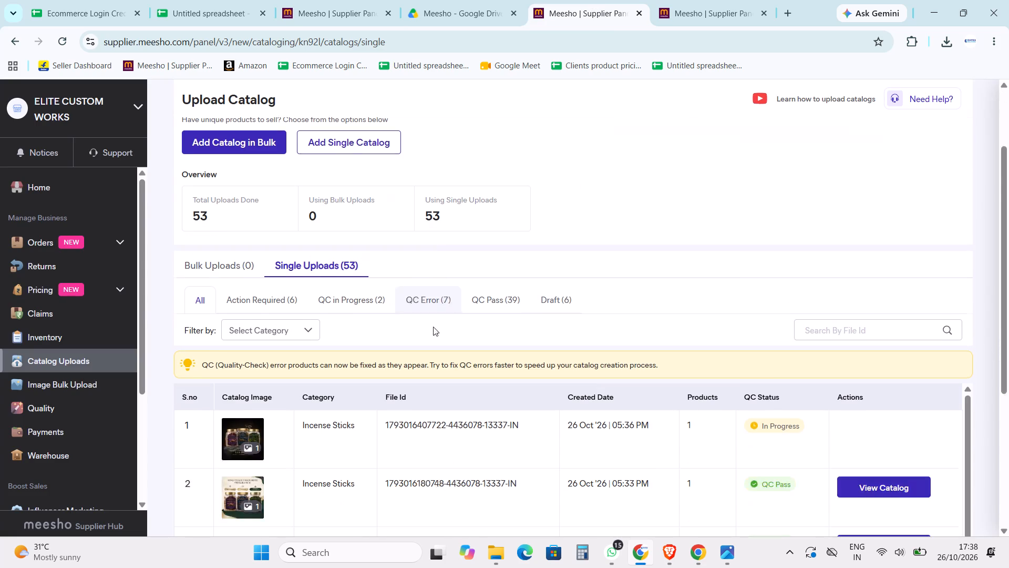
{"action": "left_click", "coordinate": [61, 42]}
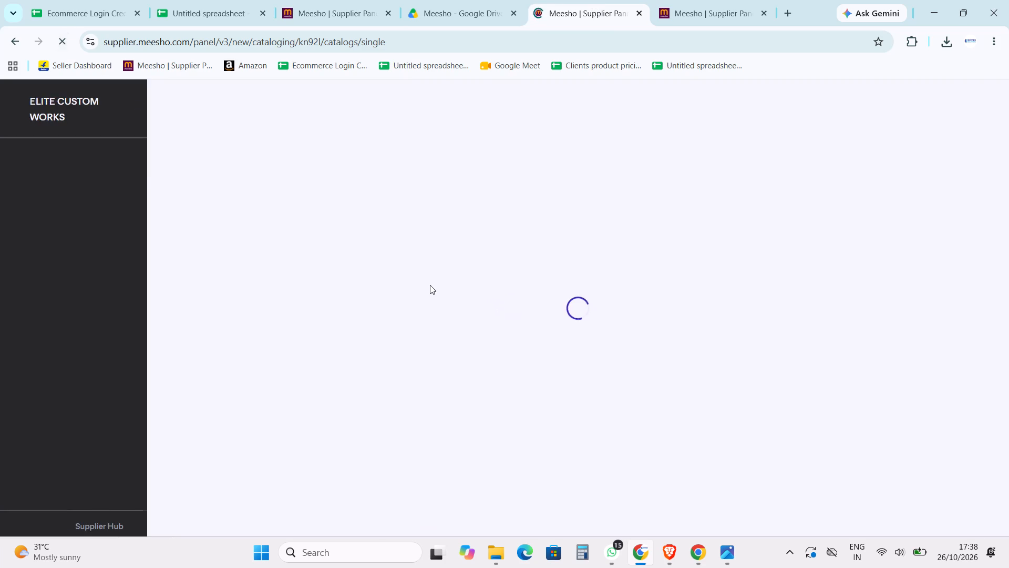
{"action": "scroll", "coordinate": [509, 266], "scroll_direction": "down", "scroll_amount": 3}
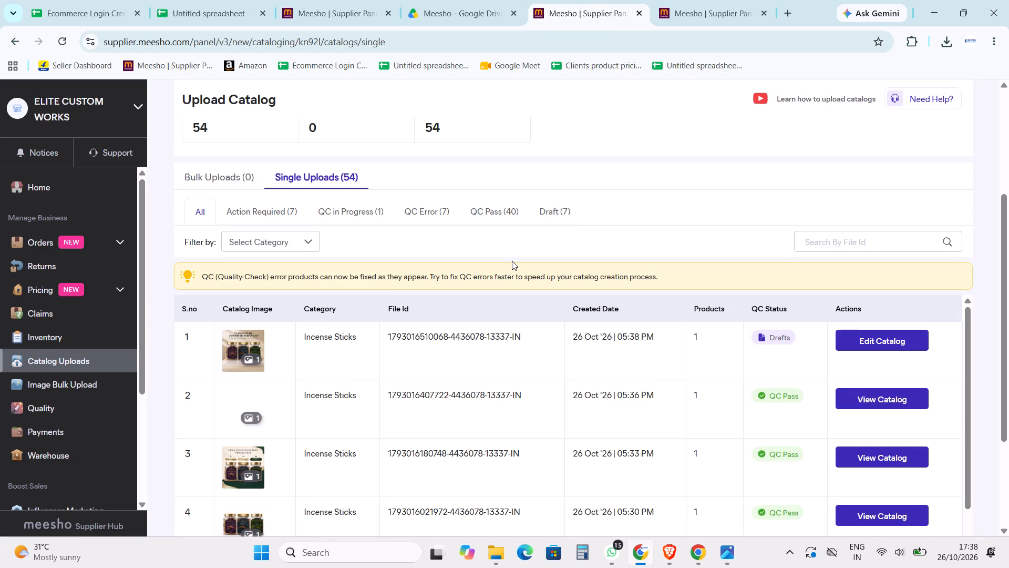
Open the inventory in the other Meesho tab and check the style ID and title of the newest active catalog.
{"action": "left_click", "coordinate": [45, 321]}
{"action": "left_click", "coordinate": [51, 334]}
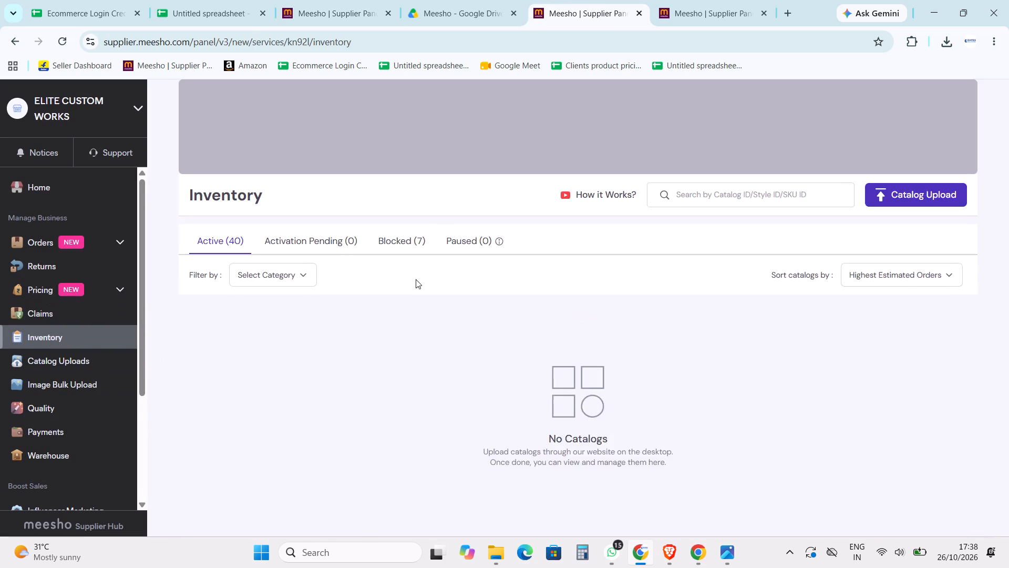
{"action": "scroll", "coordinate": [419, 255], "scroll_direction": "down", "scroll_amount": 3}
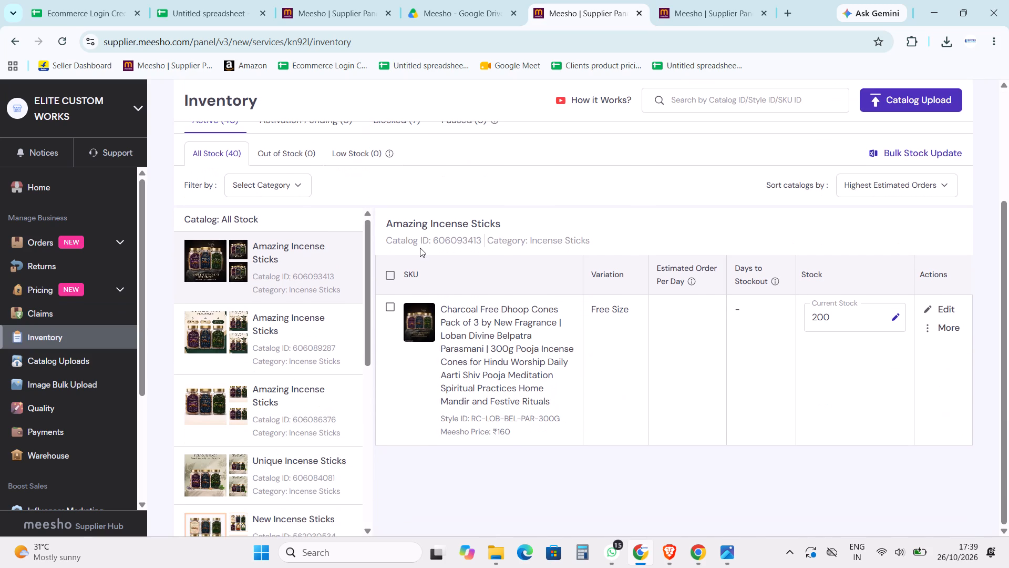
Back in the Add Single Catalog form, set the style code to RD-LOB-BEL-PAR-300G.
{"action": "left_click", "coordinate": [312, 0]}
{"action": "scroll", "coordinate": [497, 315], "scroll_direction": "up", "scroll_amount": 1}
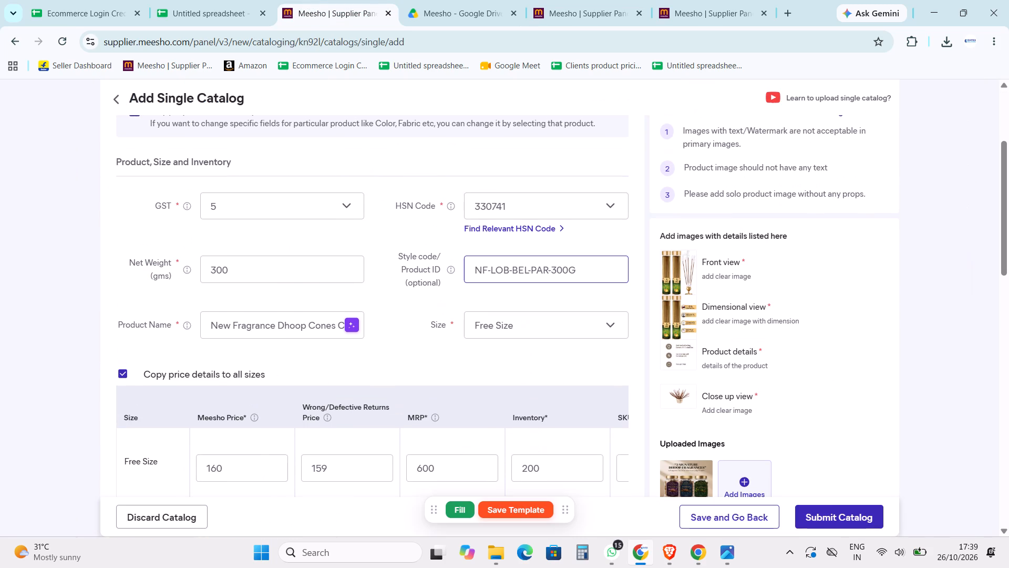
{"action": "left_click_drag", "start_coordinate": [482, 268], "coordinate": [473, 265]}
{"action": "left_click", "coordinate": [484, 270]}
{"action": "left_click_drag", "start_coordinate": [487, 268], "coordinate": [473, 263]}
{"action": "type", "text": "RD"}
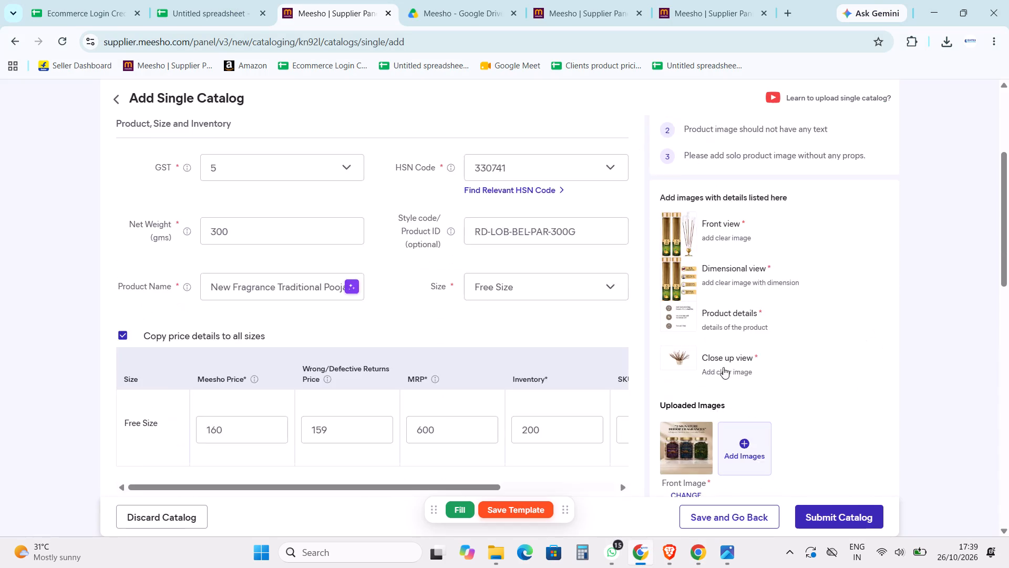
{"action": "scroll", "coordinate": [745, 446], "scroll_direction": "down", "scroll_amount": 4}
{"action": "double_click", "coordinate": [745, 229]}
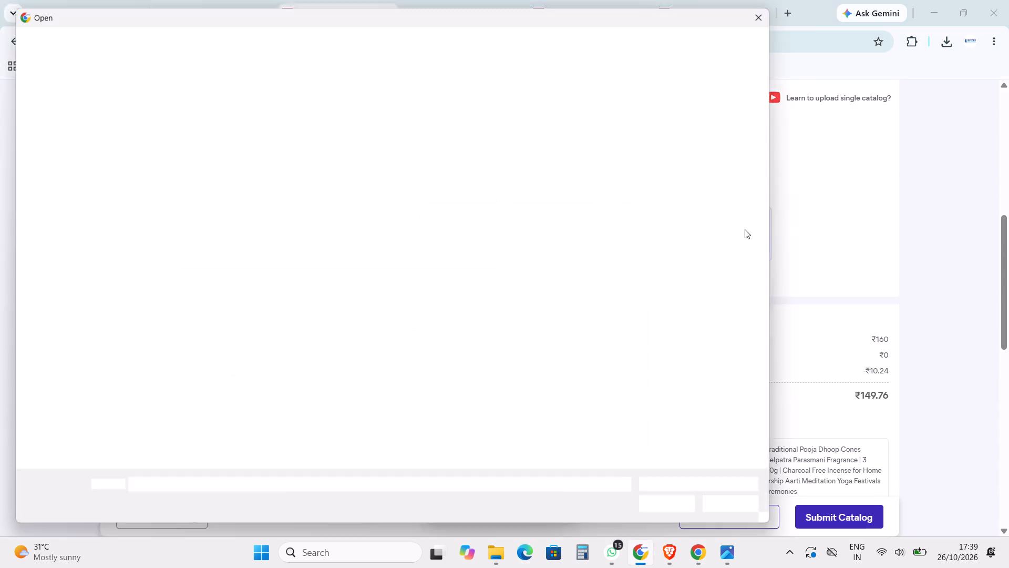
{"action": "double_click", "coordinate": [745, 105]}
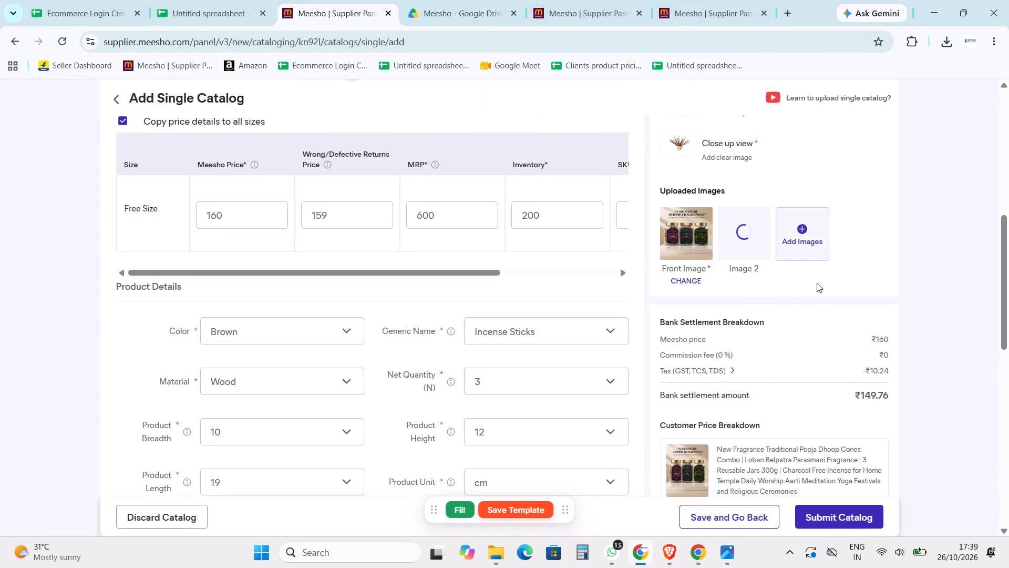
{"action": "left_click", "coordinate": [812, 244]}
{"action": "scroll", "coordinate": [0, 211], "scroll_direction": "down", "scroll_amount": 3}
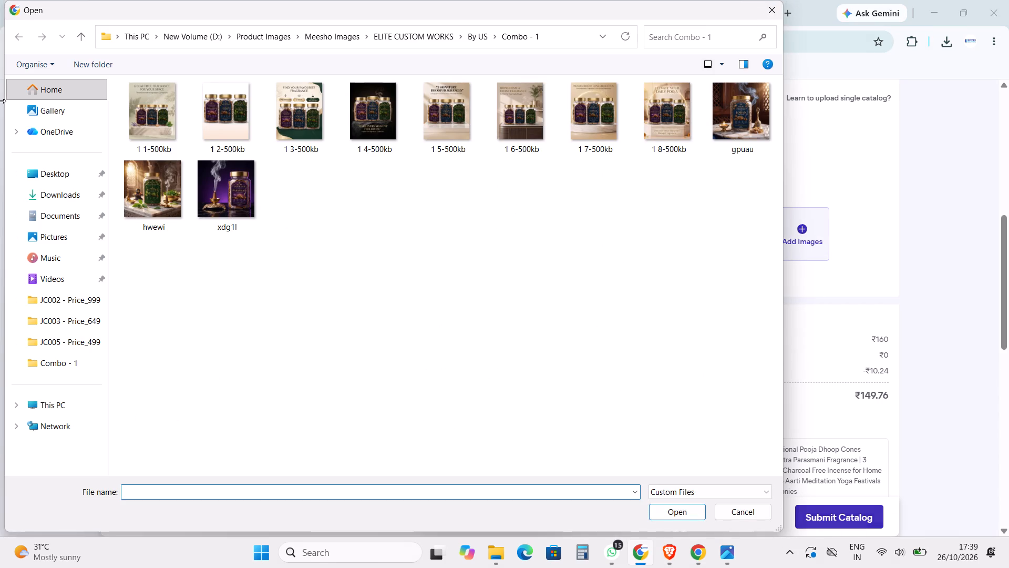
{"action": "double_click", "coordinate": [162, 185]}
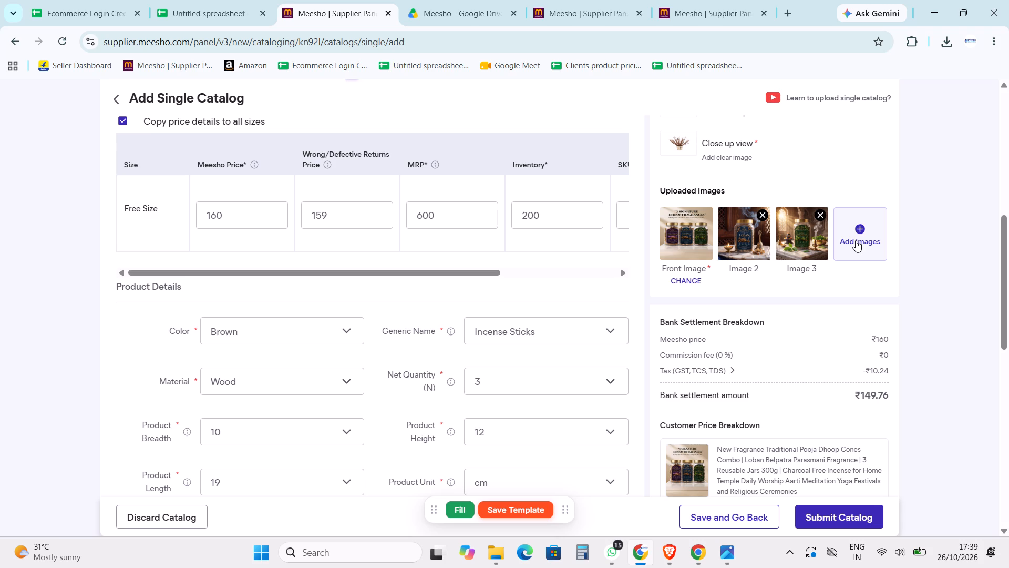
{"action": "left_click", "coordinate": [863, 236]}
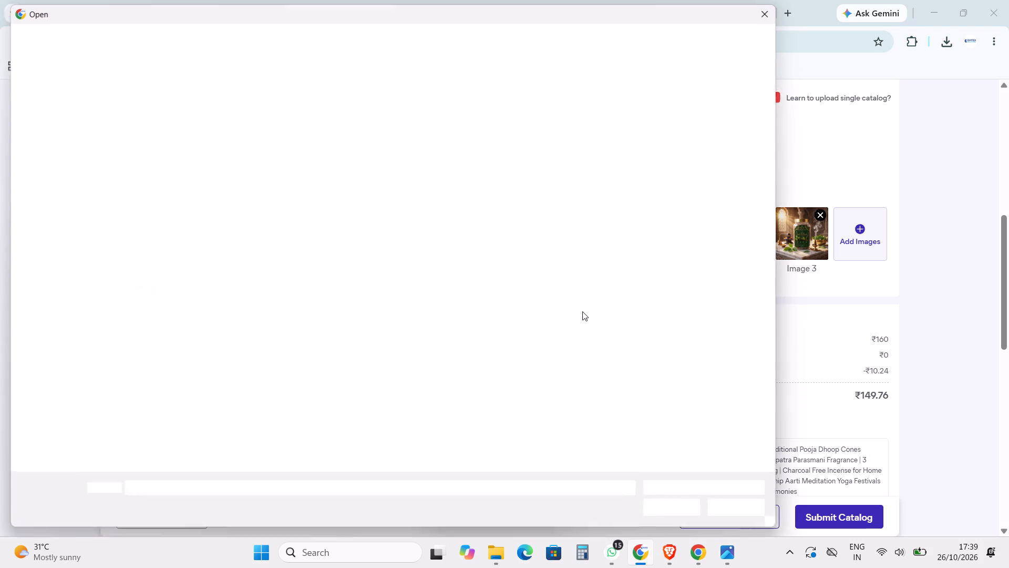
{"action": "double_click", "coordinate": [250, 186]}
{"action": "left_click", "coordinate": [933, 339]}
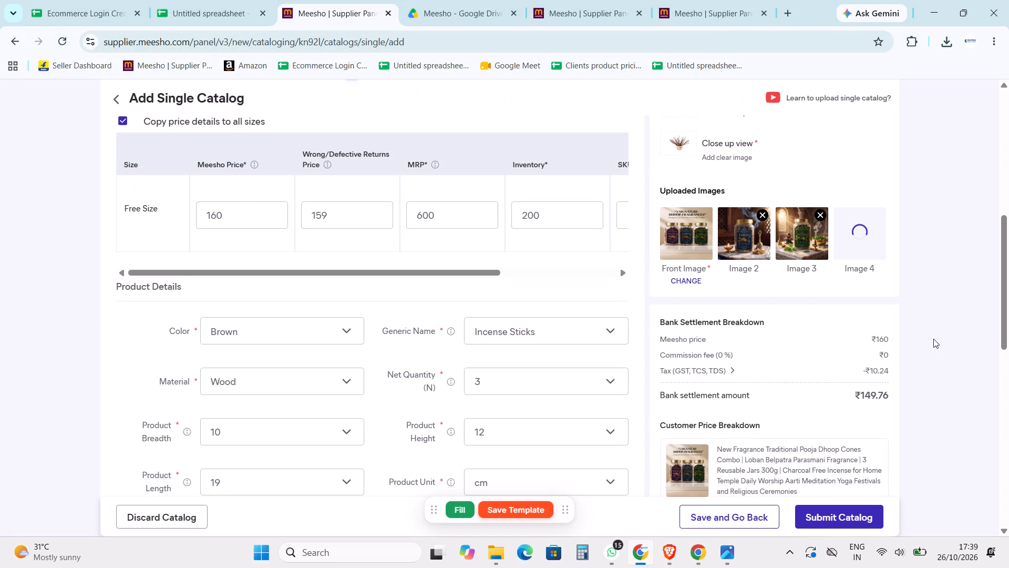
Review the form and submit the catalog for quality check, declaring that all its products are not branded or illegal to sell.
{"action": "scroll", "coordinate": [552, 297], "scroll_direction": "up", "scroll_amount": 2}
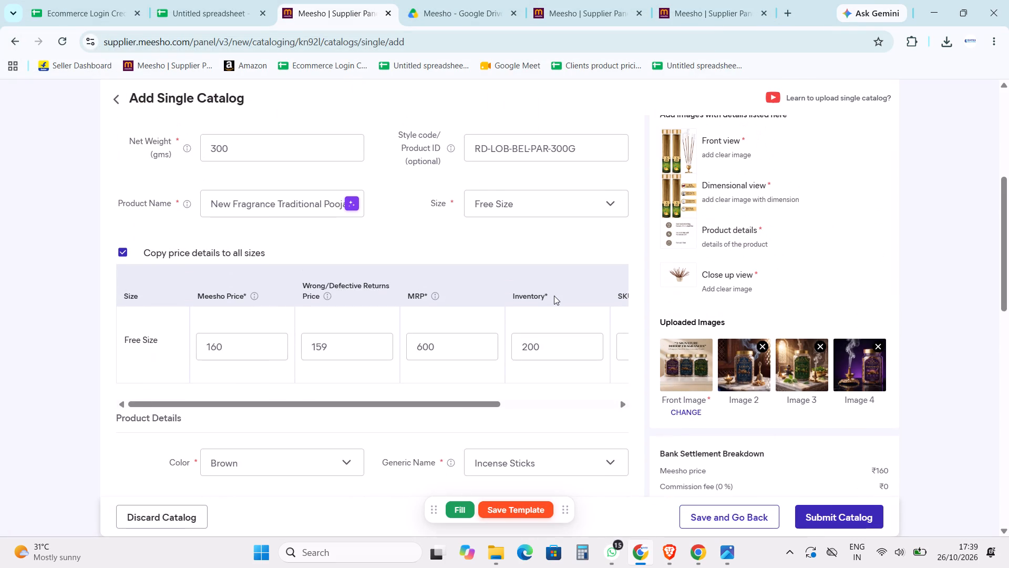
{"action": "scroll", "coordinate": [554, 298], "scroll_direction": "up", "scroll_amount": 2}
{"action": "scroll", "coordinate": [554, 298], "scroll_direction": "down", "scroll_amount": 16}
{"action": "scroll", "coordinate": [554, 297], "scroll_direction": "up", "scroll_amount": 1}
{"action": "scroll", "coordinate": [581, 323], "scroll_direction": "down", "scroll_amount": 4}
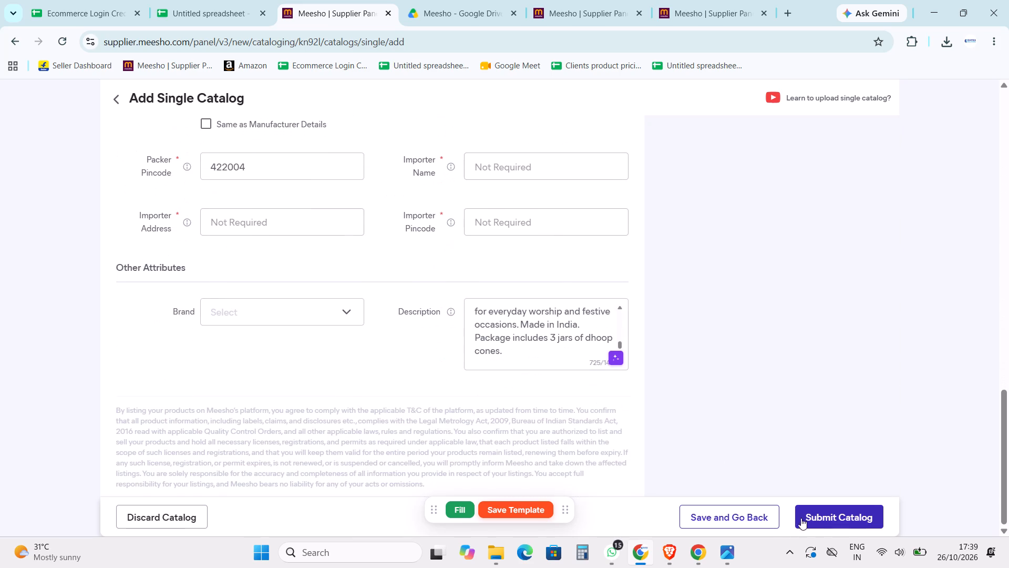
{"action": "left_click", "coordinate": [843, 521]}
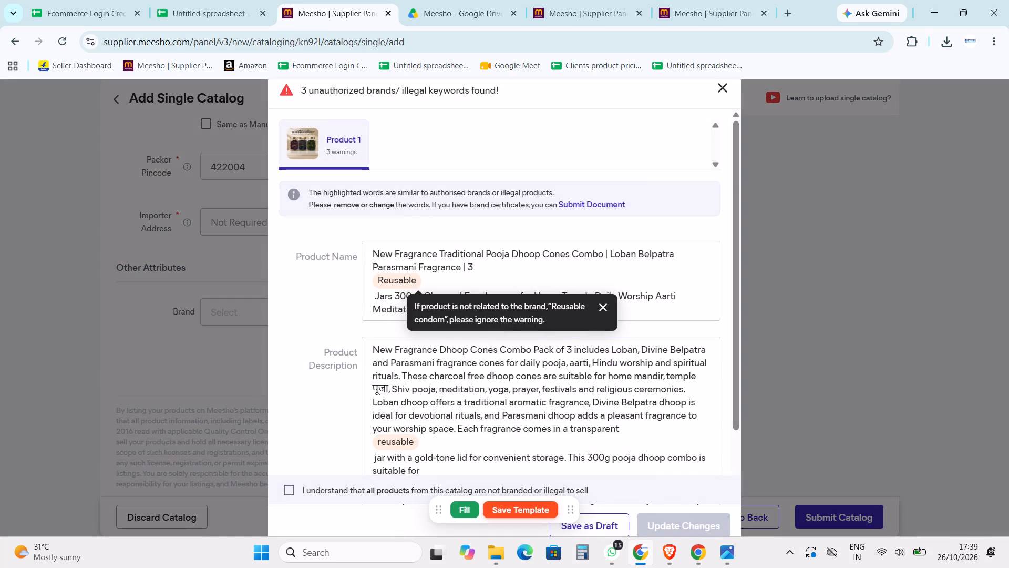
{"action": "left_click", "coordinate": [602, 307]}
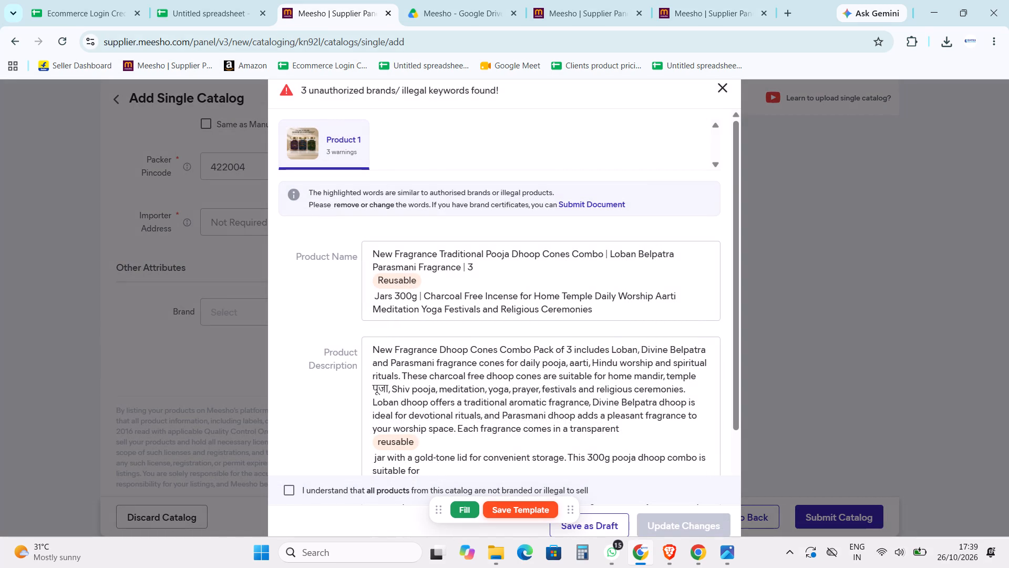
{"action": "scroll", "coordinate": [336, 420], "scroll_direction": "down", "scroll_amount": 7}
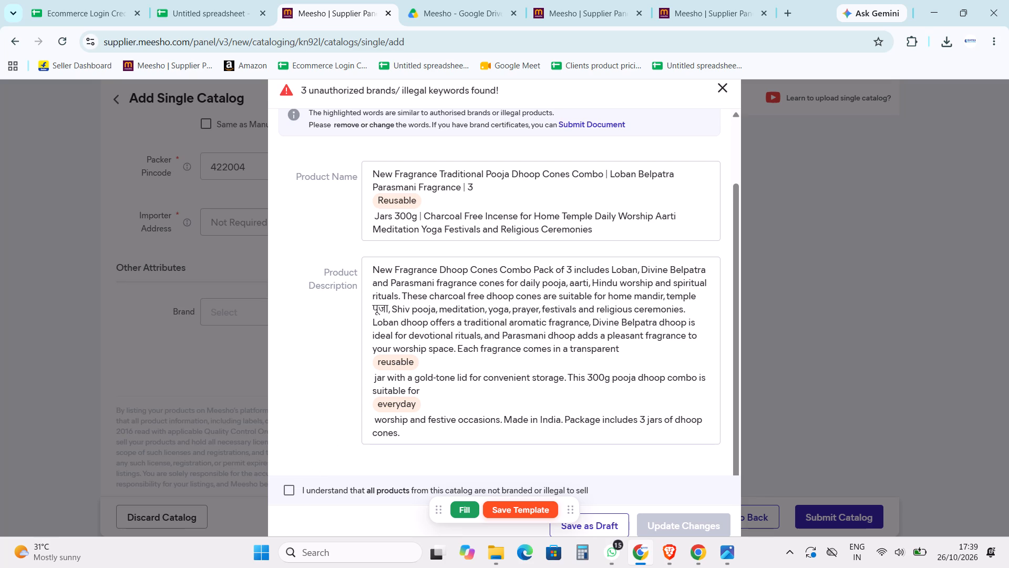
{"action": "left_click", "coordinate": [288, 488]}
{"action": "left_click", "coordinate": [667, 519]}
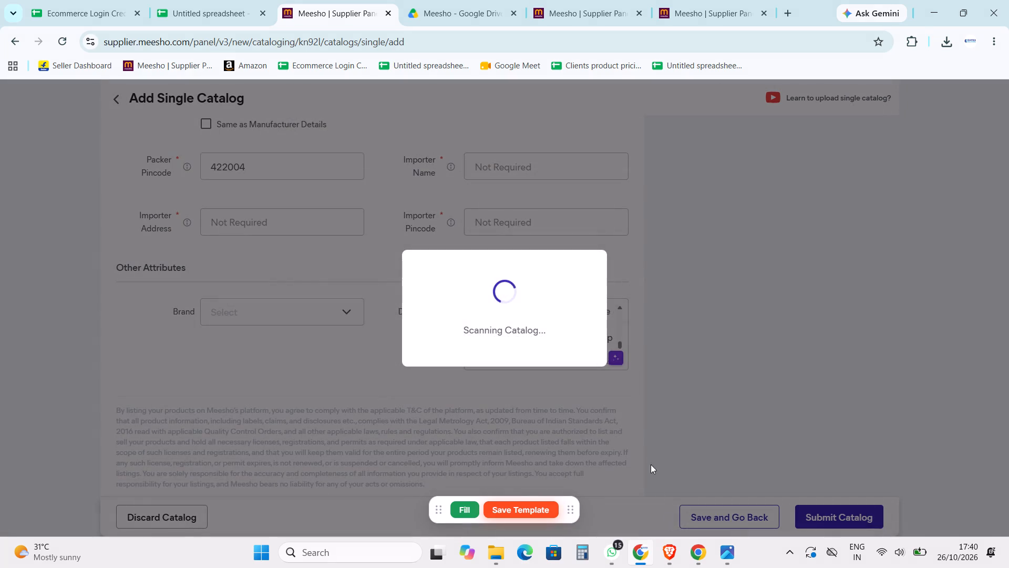
{"action": "left_click", "coordinate": [600, 338]}
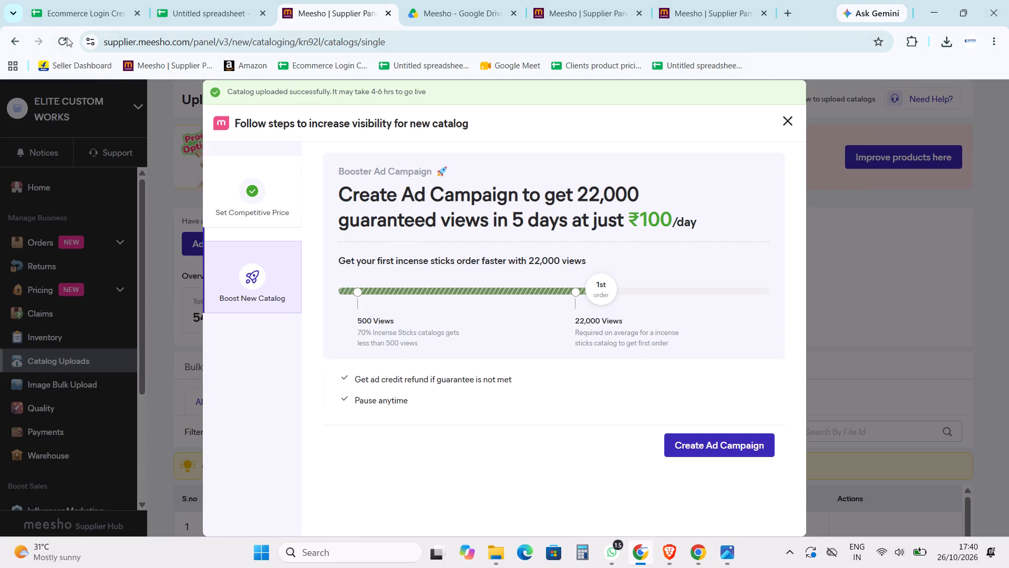
Reload the catalog uploads page and check the QC status of the newly submitted single catalog.
{"action": "left_click", "coordinate": [67, 37]}
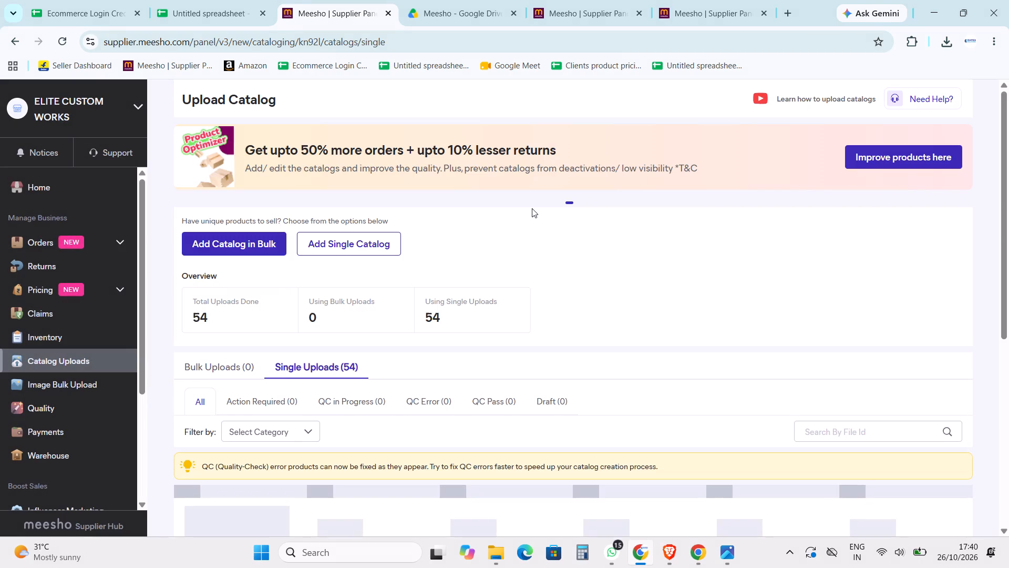
{"action": "scroll", "coordinate": [655, 308], "scroll_direction": "down", "scroll_amount": 4}
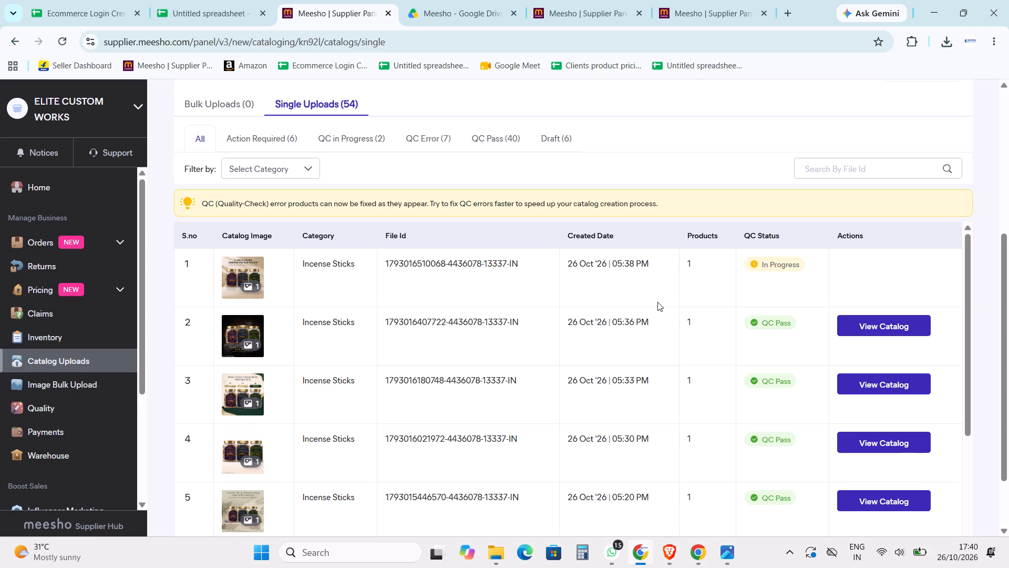
{"action": "left_click", "coordinate": [66, 42]}
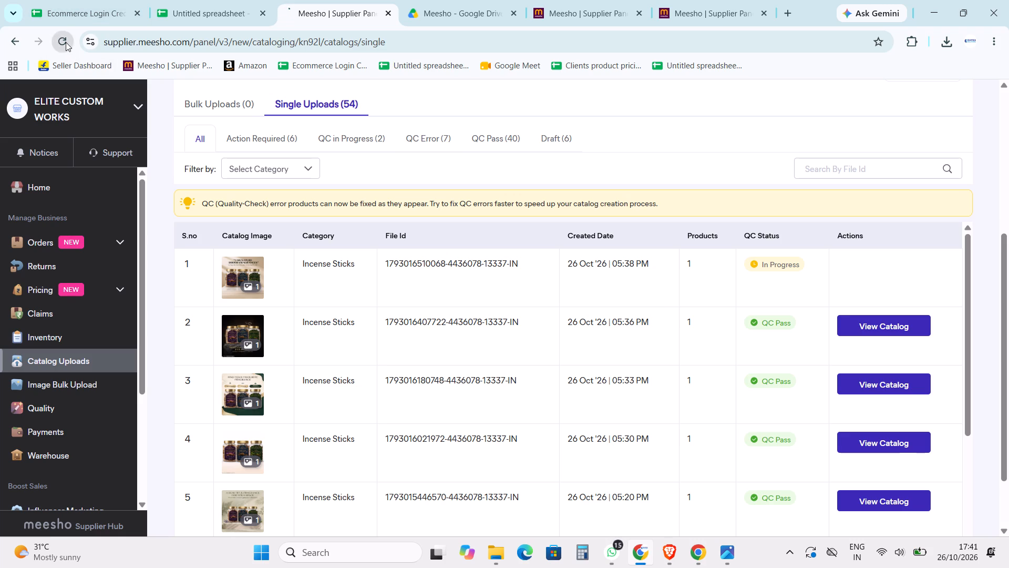
{"action": "scroll", "coordinate": [621, 301], "scroll_direction": "down", "scroll_amount": 4}
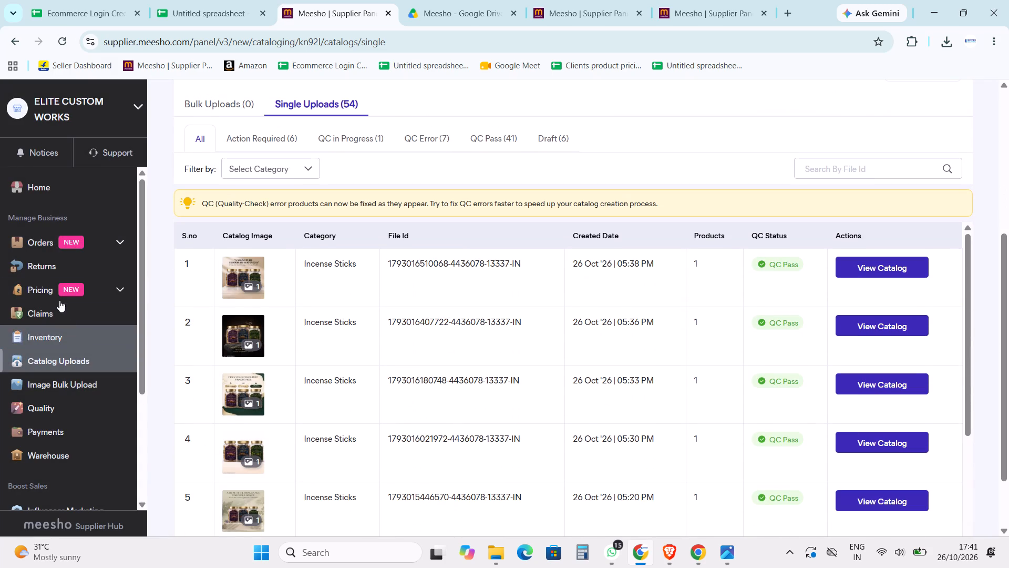
Open the inventory and look over the active incense sticks catalogs, including the RD-LOB-BEL-PAR-300G listing.
{"action": "left_click", "coordinate": [69, 335]}
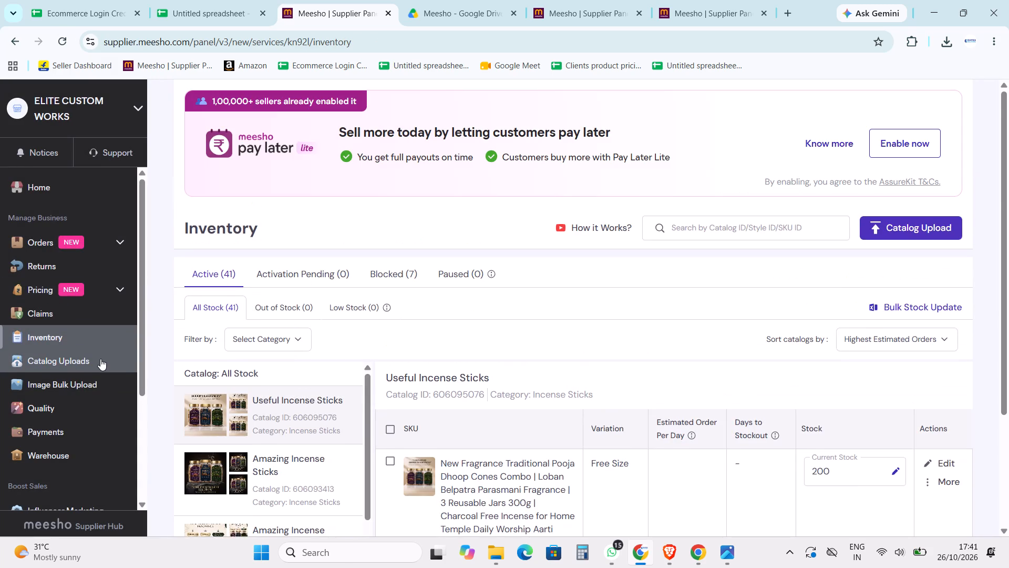
{"action": "scroll", "coordinate": [324, 287], "scroll_direction": "down", "scroll_amount": 9}
{"action": "scroll", "coordinate": [264, 358], "scroll_direction": "up", "scroll_amount": 5}
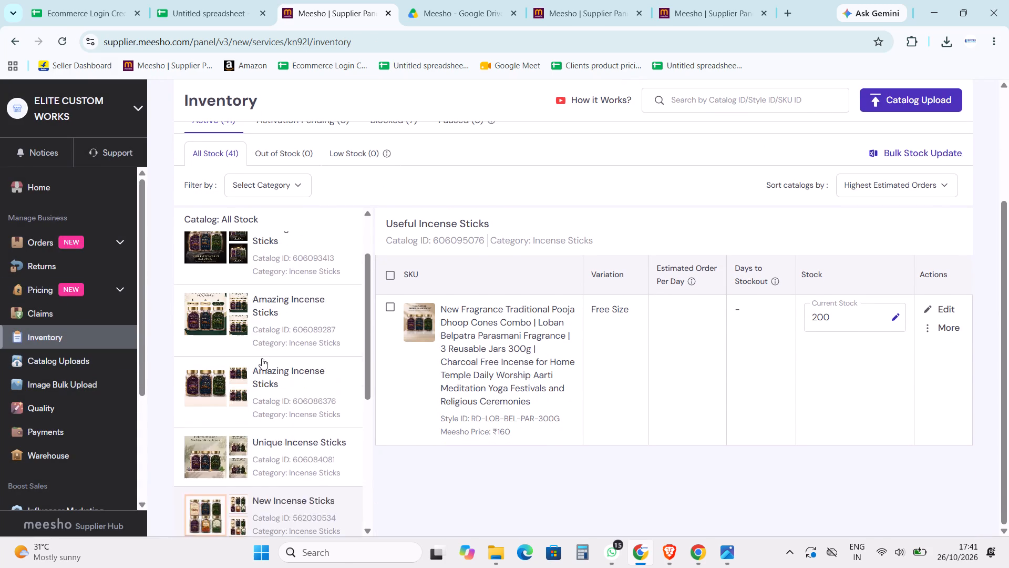
{"action": "scroll", "coordinate": [262, 358], "scroll_direction": "up", "scroll_amount": 5}
Return to the single catalog uploads, review the QC statuses down the list and reload the page.
{"action": "left_click", "coordinate": [90, 362]}
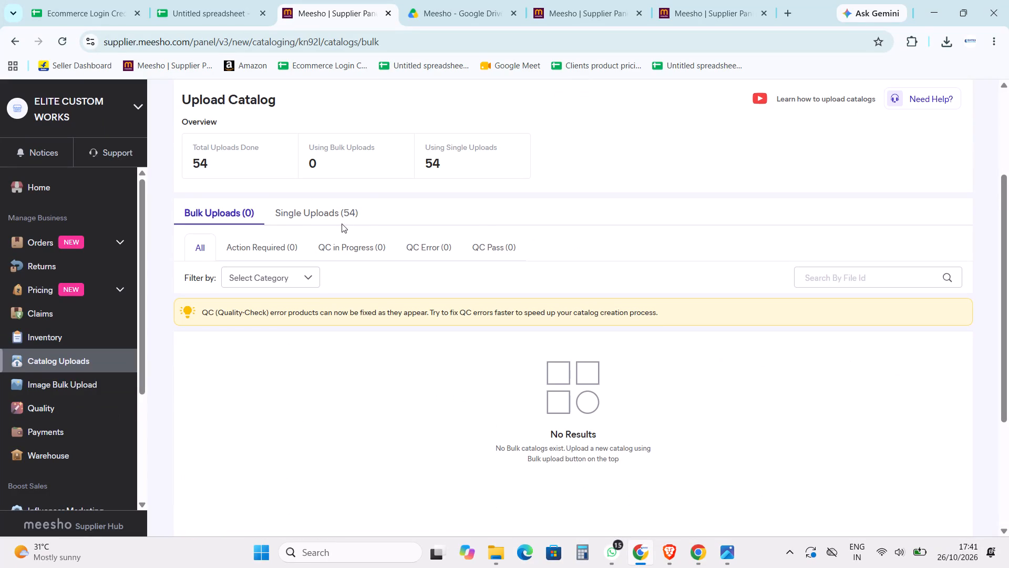
{"action": "left_click", "coordinate": [341, 215]}
{"action": "scroll", "coordinate": [603, 169], "scroll_direction": "down", "scroll_amount": 6}
{"action": "scroll", "coordinate": [548, 386], "scroll_direction": "down", "scroll_amount": 3}
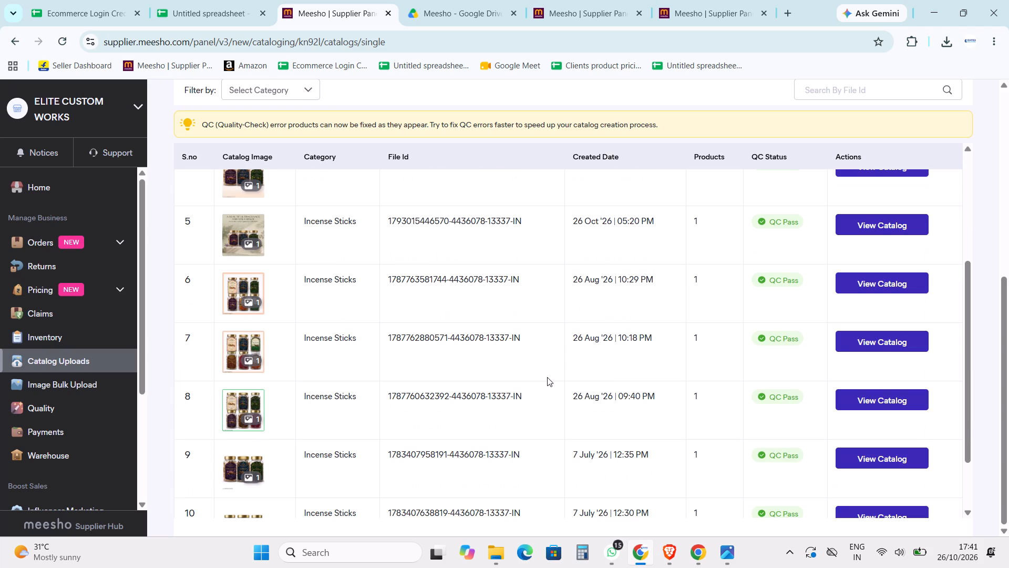
{"action": "scroll", "coordinate": [547, 377], "scroll_direction": "up", "scroll_amount": 1}
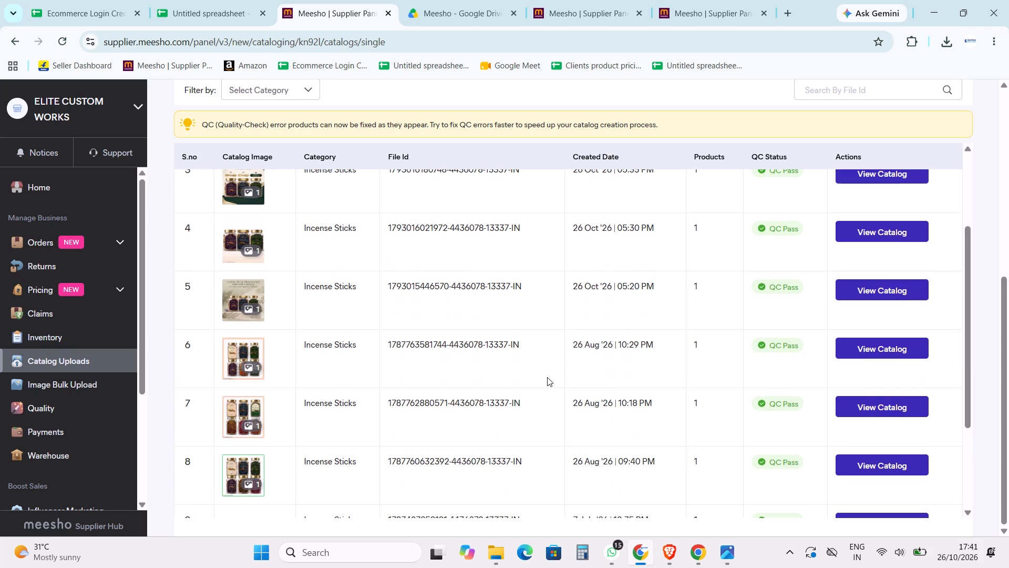
{"action": "scroll", "coordinate": [547, 377], "scroll_direction": "up", "scroll_amount": 17}
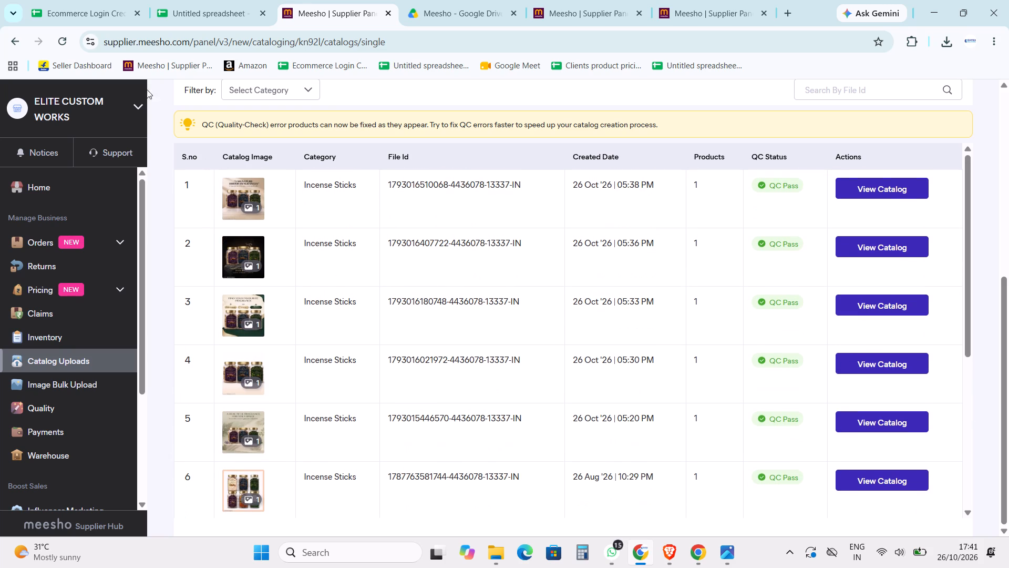
{"action": "left_click", "coordinate": [60, 35]}
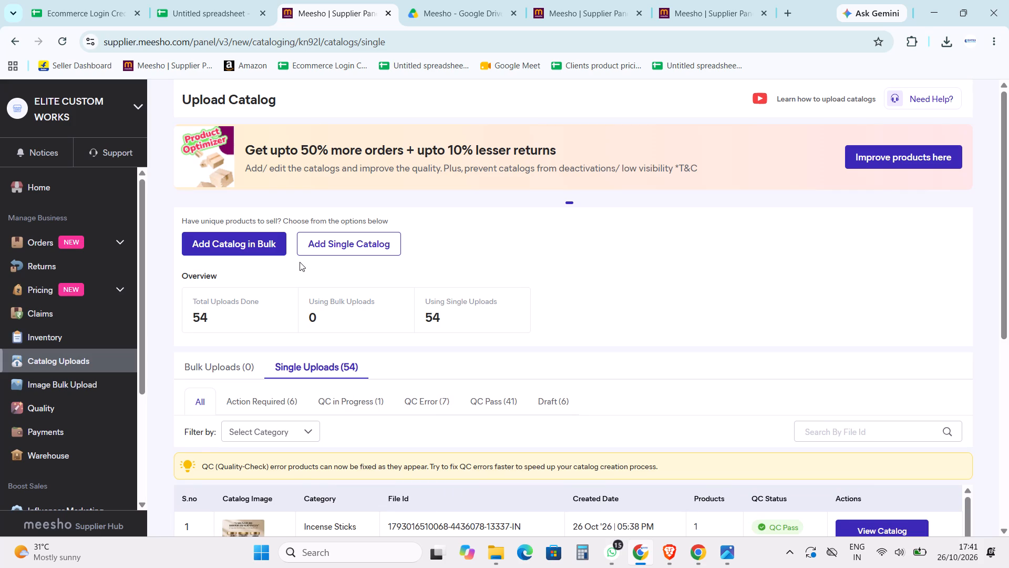
Search the web in a new tab for PVR Ujjain and view the Treasure Bazaar Mall showtimes on BookMyShow.
{"action": "left_click", "coordinate": [784, 15]}
{"action": "type", "text": "PVR U"}
{"action": "key", "text": "Return"}
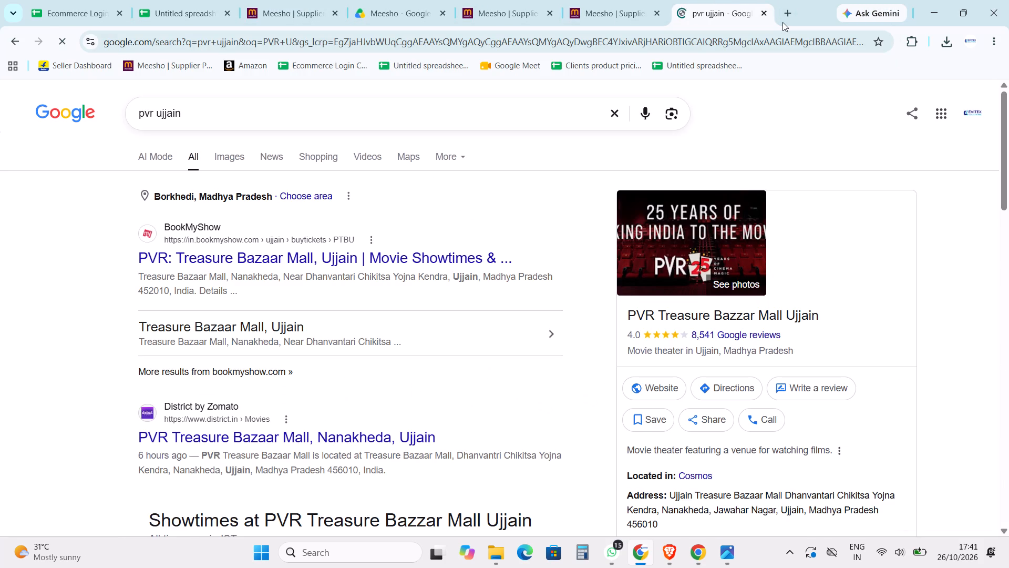
{"action": "left_click", "coordinate": [338, 256]}
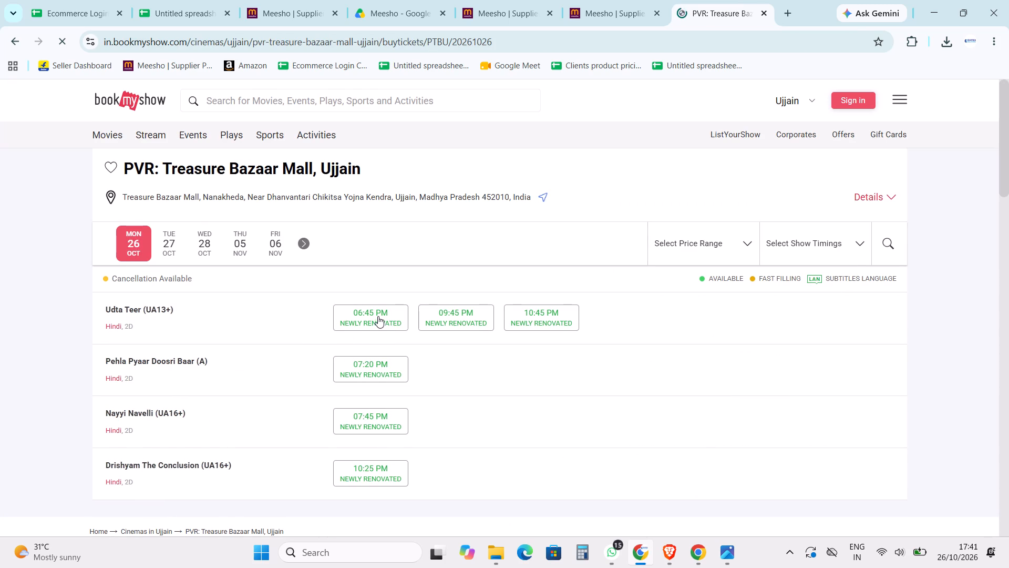
{"action": "left_click", "coordinate": [429, 236]}
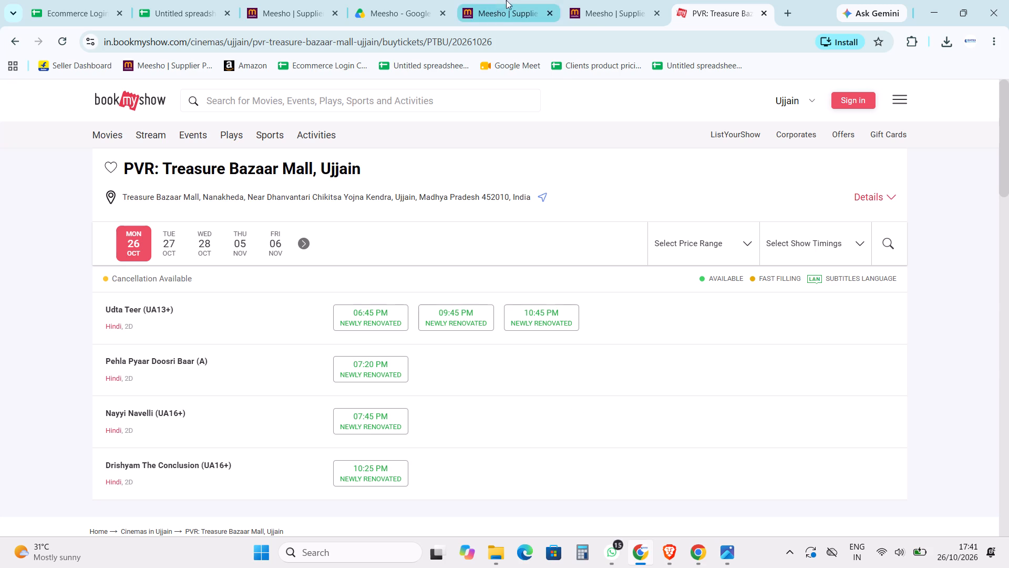
Close the extra Meesho supplier panel tab beside the BookMyShow tab.
{"action": "left_click", "coordinate": [619, 0]}
{"action": "left_click", "coordinate": [658, 18]}
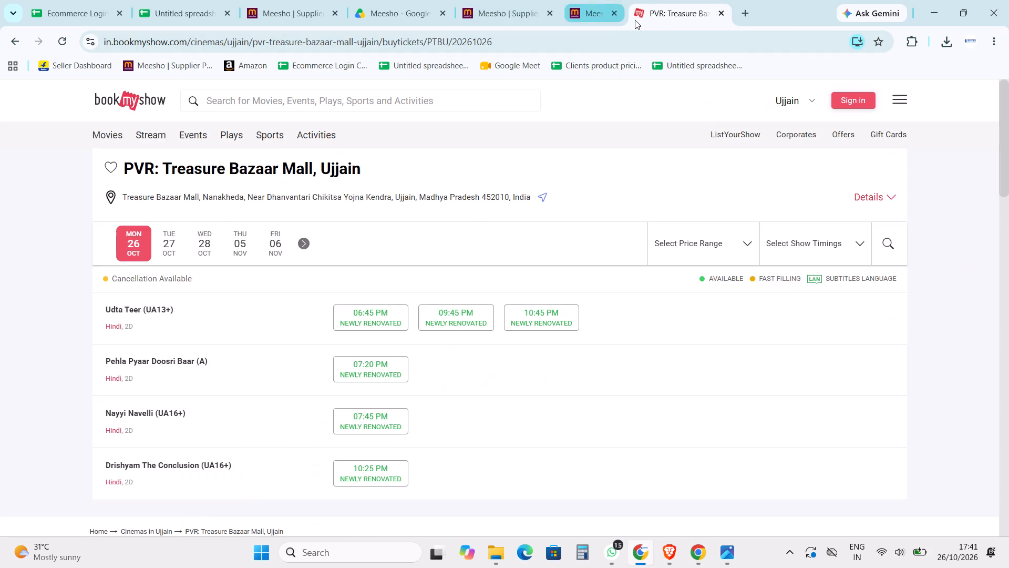
Return to the Meesho inventory tab, reload it, and open Manage Orders to look over the pending orders.
{"action": "left_click", "coordinate": [514, 0]}
{"action": "left_click", "coordinate": [63, 38]}
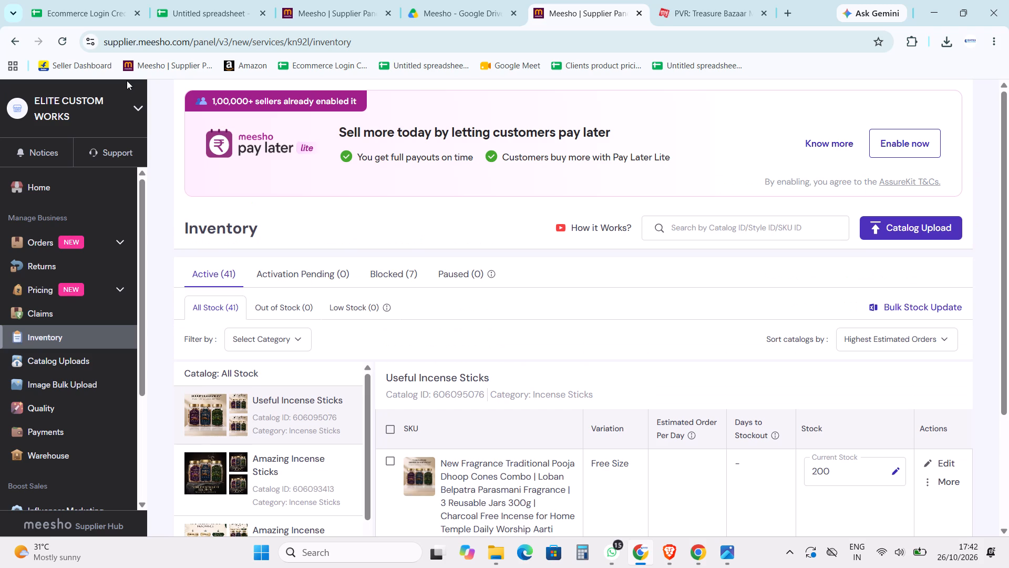
{"action": "left_click", "coordinate": [76, 240]}
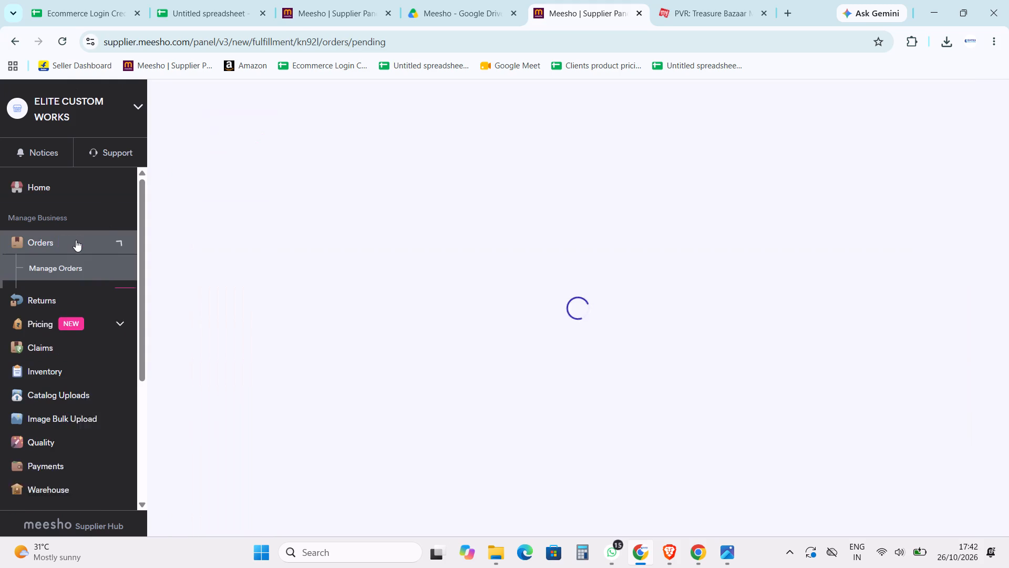
{"action": "scroll", "coordinate": [335, 250], "scroll_direction": "down", "scroll_amount": 3}
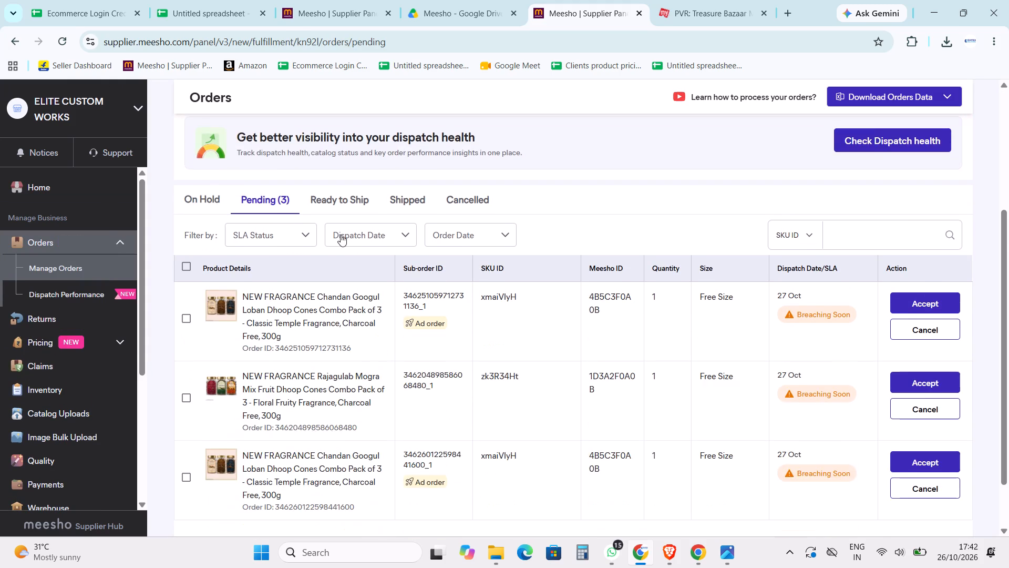
{"action": "scroll", "coordinate": [341, 235], "scroll_direction": "down", "scroll_amount": 16}
{"action": "scroll", "coordinate": [46, 459], "scroll_direction": "down", "scroll_amount": 6}
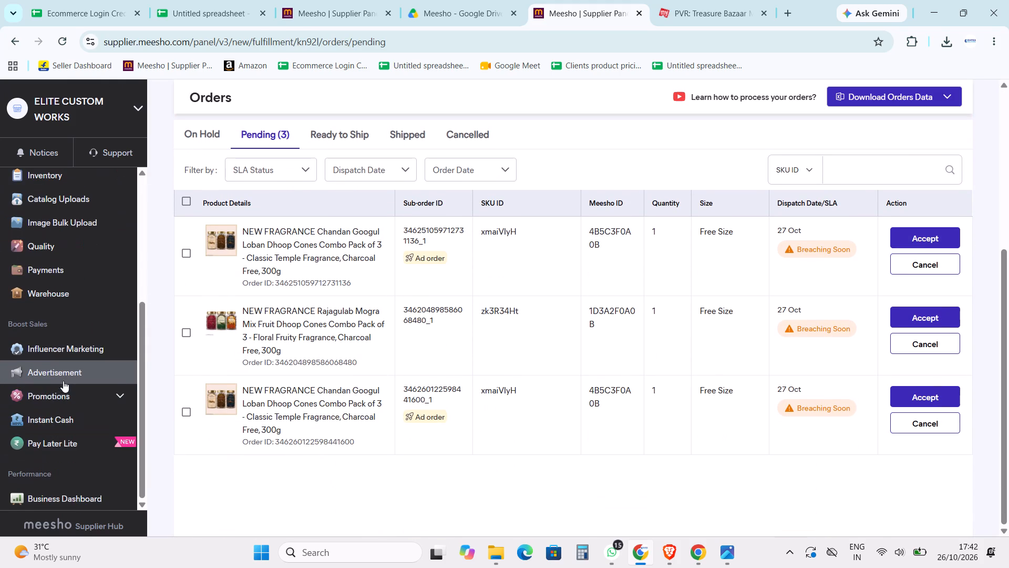
Open Advertisement, dismiss the overlay, and review the budgets, orders and ROI of all listing ad campaigns.
{"action": "left_click", "coordinate": [66, 377]}
{"action": "scroll", "coordinate": [693, 255], "scroll_direction": "down", "scroll_amount": 5}
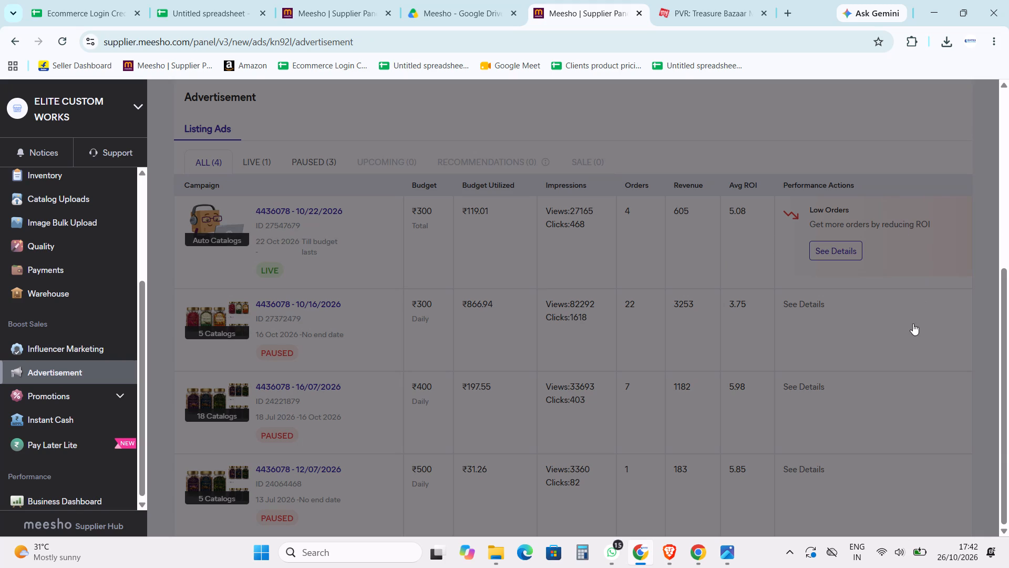
{"action": "left_click", "coordinate": [986, 291]}
{"action": "scroll", "coordinate": [780, 336], "scroll_direction": "down", "scroll_amount": 16}
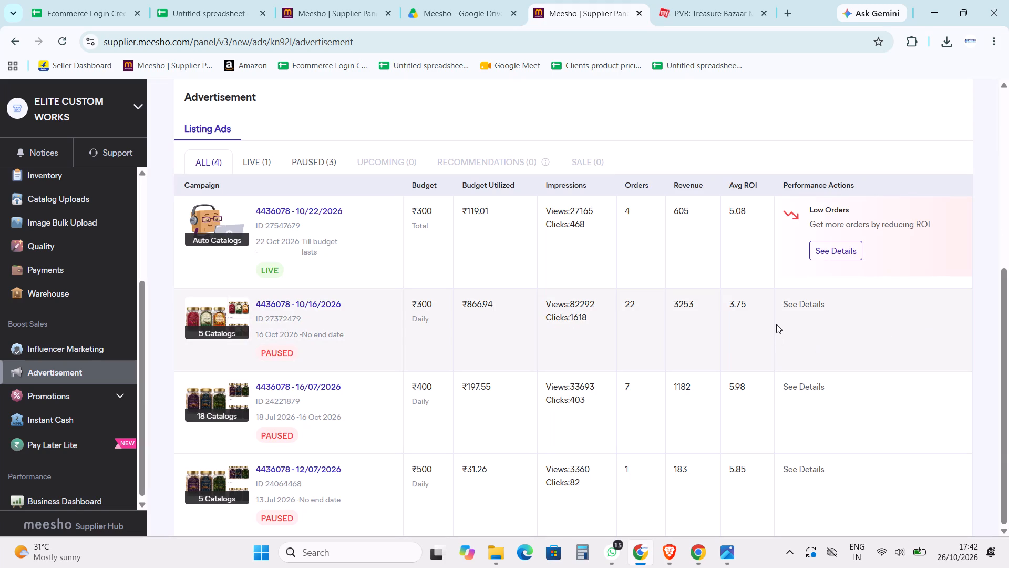
{"action": "scroll", "coordinate": [18, 303], "scroll_direction": "up", "scroll_amount": 5}
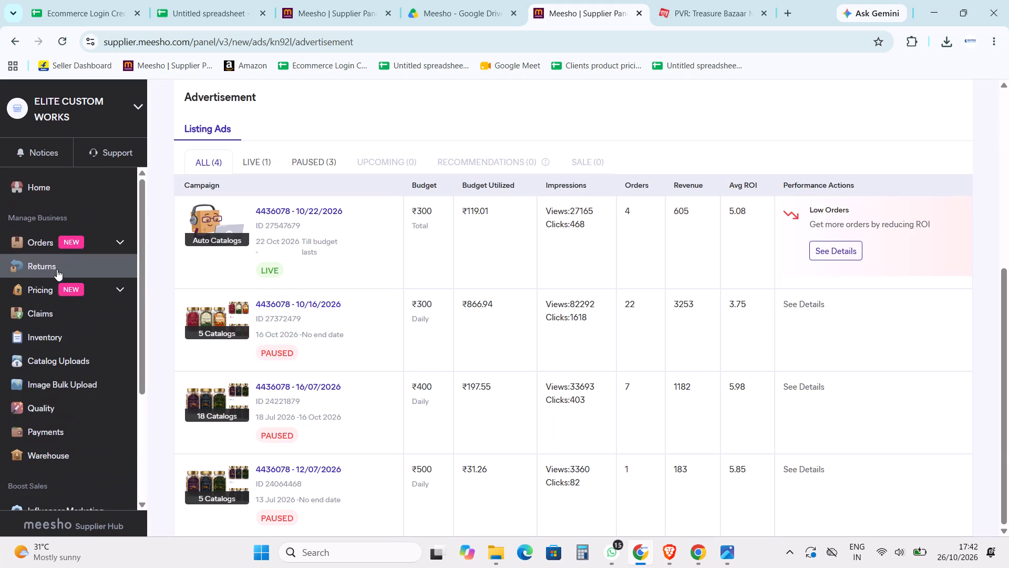
Reopen the pending orders and view the enlarged product image of the first Chandan Googul Loban combo order.
{"action": "left_click", "coordinate": [64, 248]}
{"action": "scroll", "coordinate": [393, 214], "scroll_direction": "down", "scroll_amount": 2}
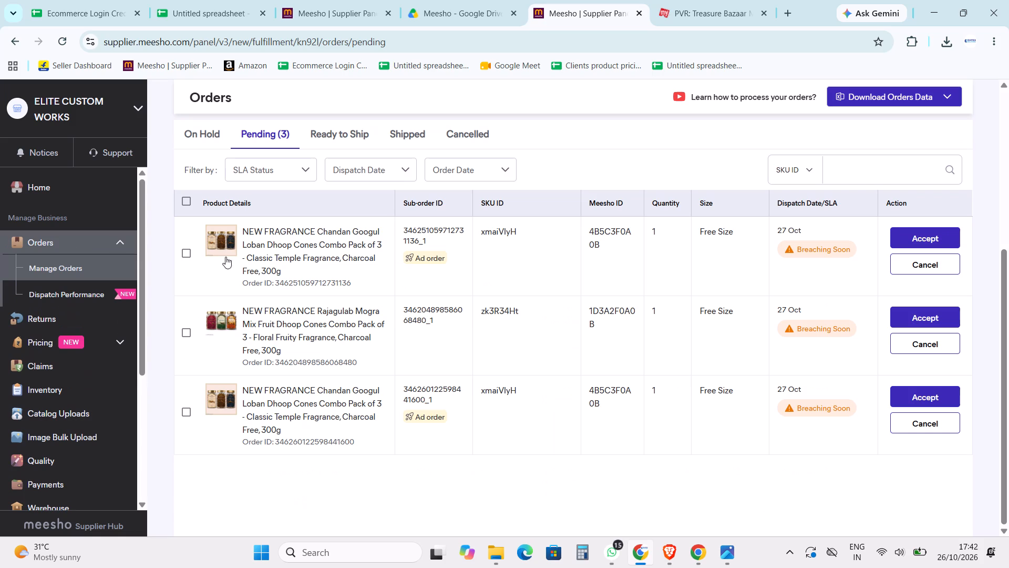
{"action": "left_click", "coordinate": [218, 241]}
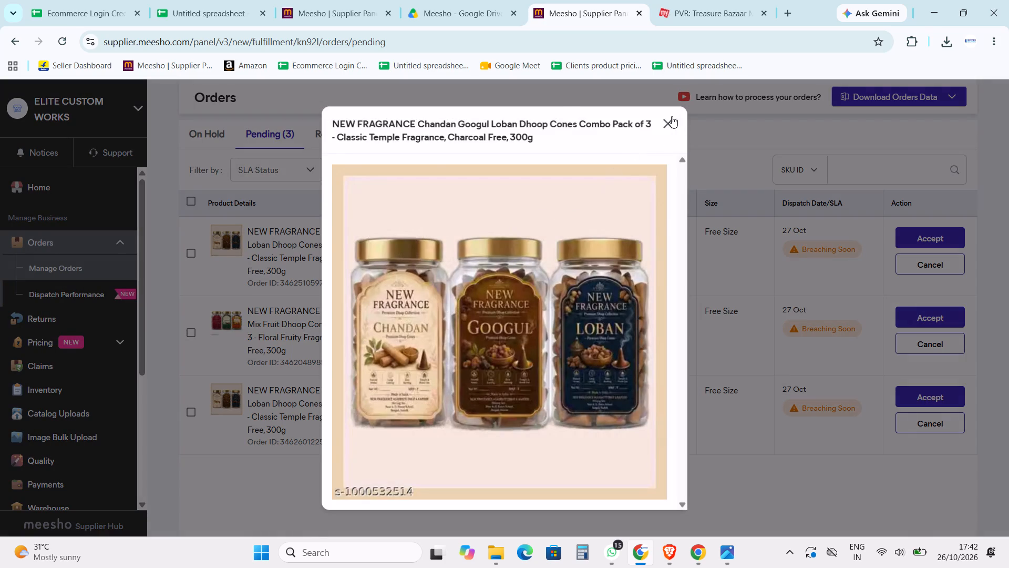
{"action": "left_click", "coordinate": [671, 116]}
Open Influencer Marketing and review its overview and the commission, orders and revenue of the live catalogs.
{"action": "scroll", "coordinate": [98, 366], "scroll_direction": "down", "scroll_amount": 3}
{"action": "left_click", "coordinate": [59, 378]}
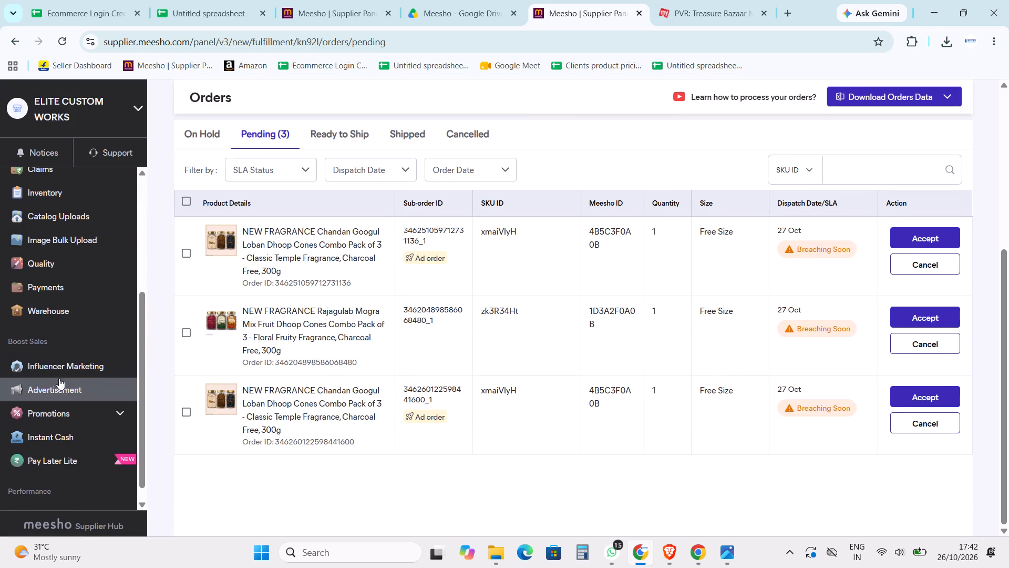
{"action": "left_click", "coordinate": [77, 370]}
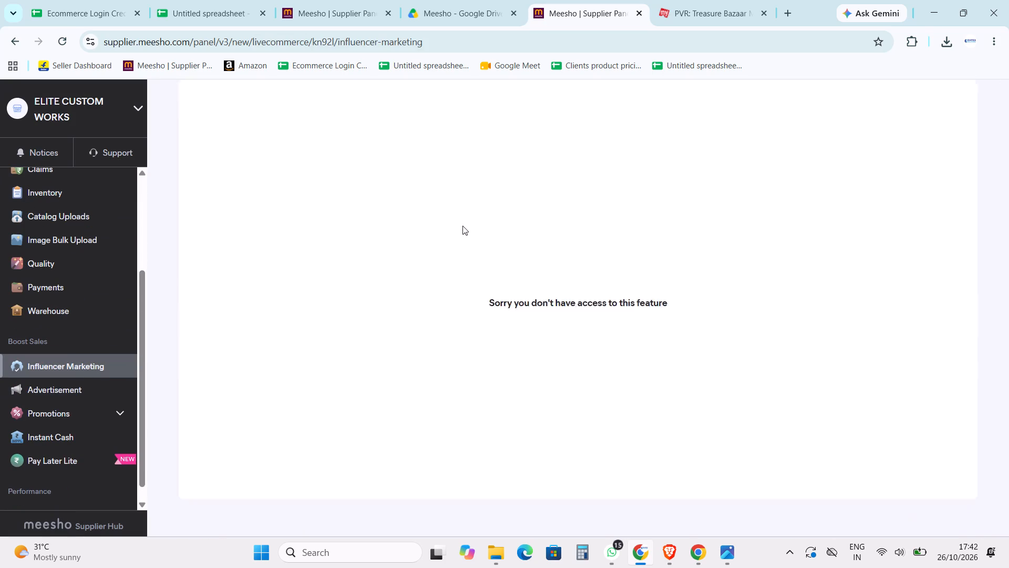
{"action": "scroll", "coordinate": [476, 215], "scroll_direction": "down", "scroll_amount": 5}
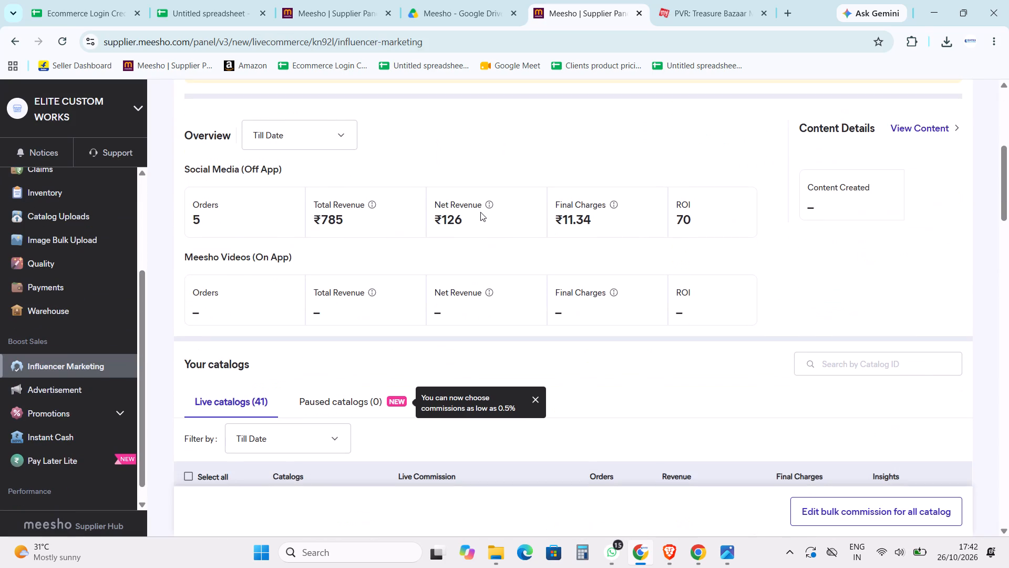
{"action": "scroll", "coordinate": [740, 361], "scroll_direction": "down", "scroll_amount": 7}
{"action": "scroll", "coordinate": [600, 345], "scroll_direction": "down", "scroll_amount": 2}
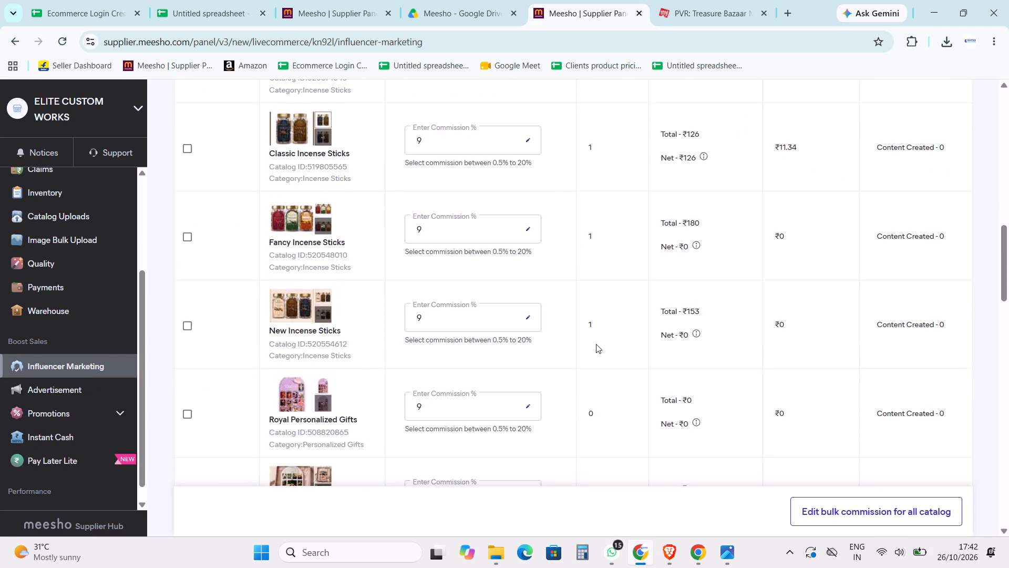
{"action": "scroll", "coordinate": [596, 344], "scroll_direction": "down", "scroll_amount": 20}
{"action": "scroll", "coordinate": [596, 344], "scroll_direction": "down", "scroll_amount": 14}
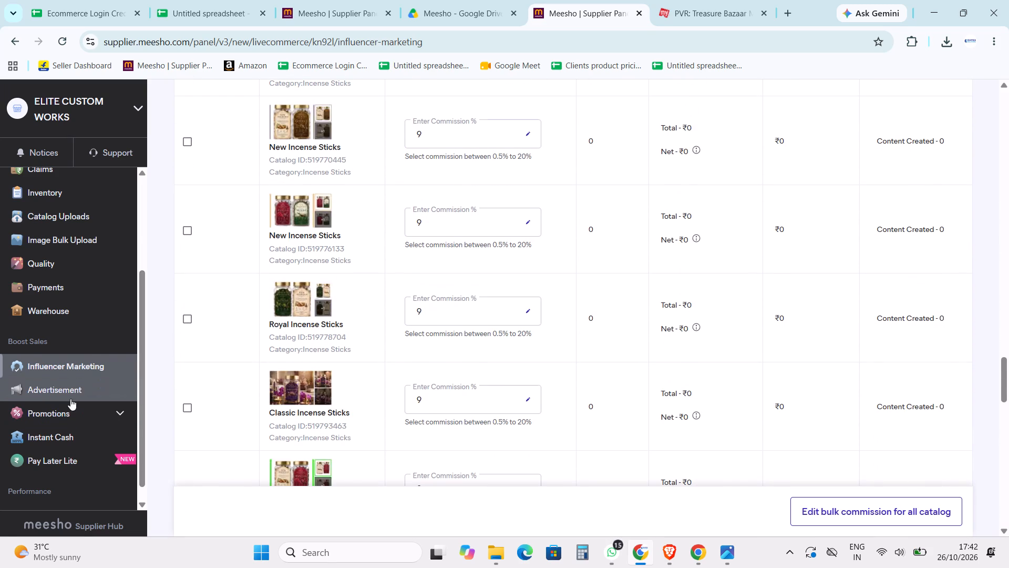
Open the Return/RTO Orders overview to check the return rates.
{"action": "scroll", "coordinate": [49, 272], "scroll_direction": "up", "scroll_amount": 1}
{"action": "left_click", "coordinate": [68, 193]}
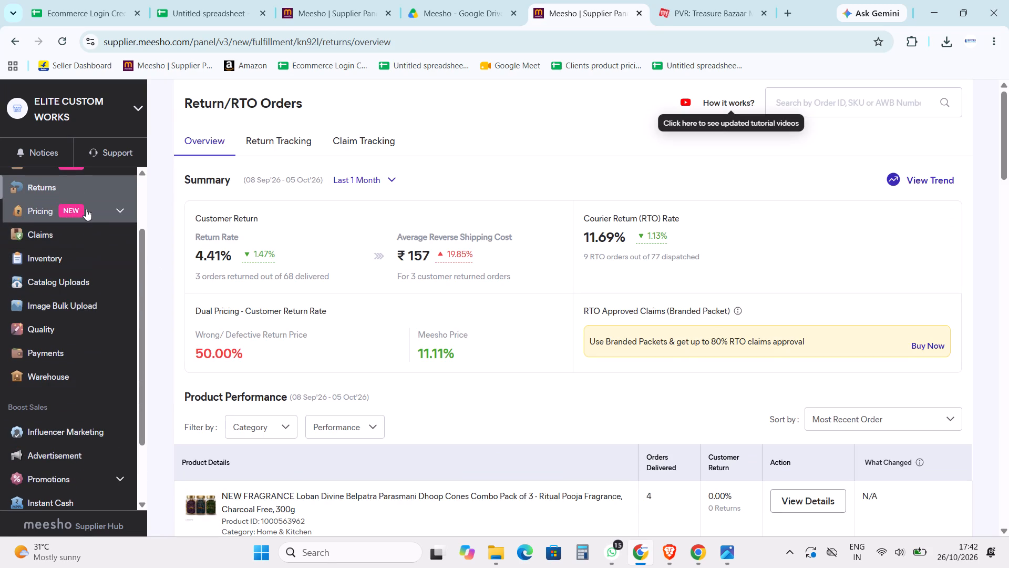
Open Pricing, dismiss the discount suggestion, and examine the Reduce RTO & Returns discount options for each product group.
{"action": "left_click", "coordinate": [86, 209]}
{"action": "left_click", "coordinate": [84, 294]}
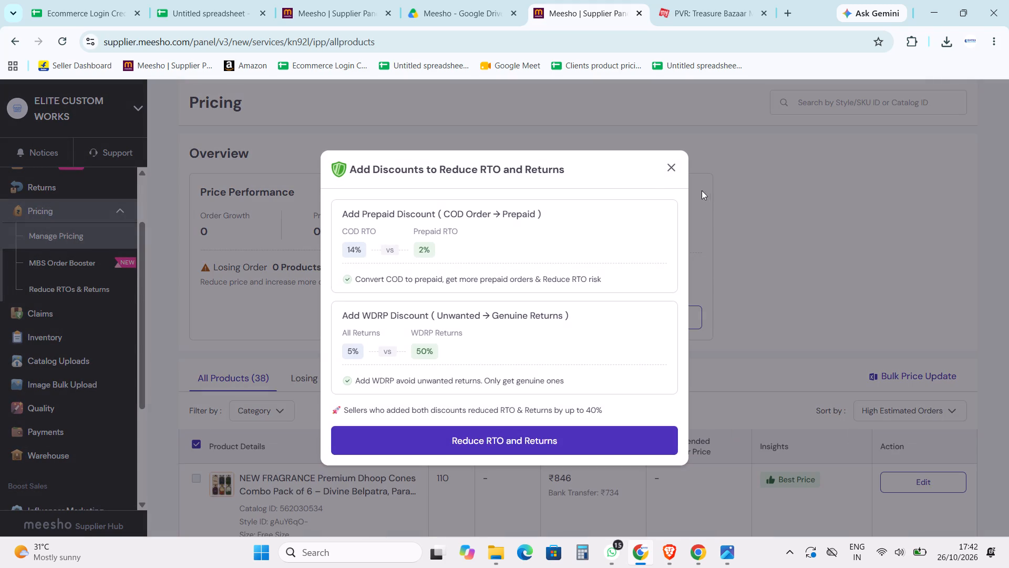
{"action": "left_click", "coordinate": [665, 164]}
{"action": "left_click", "coordinate": [92, 283]}
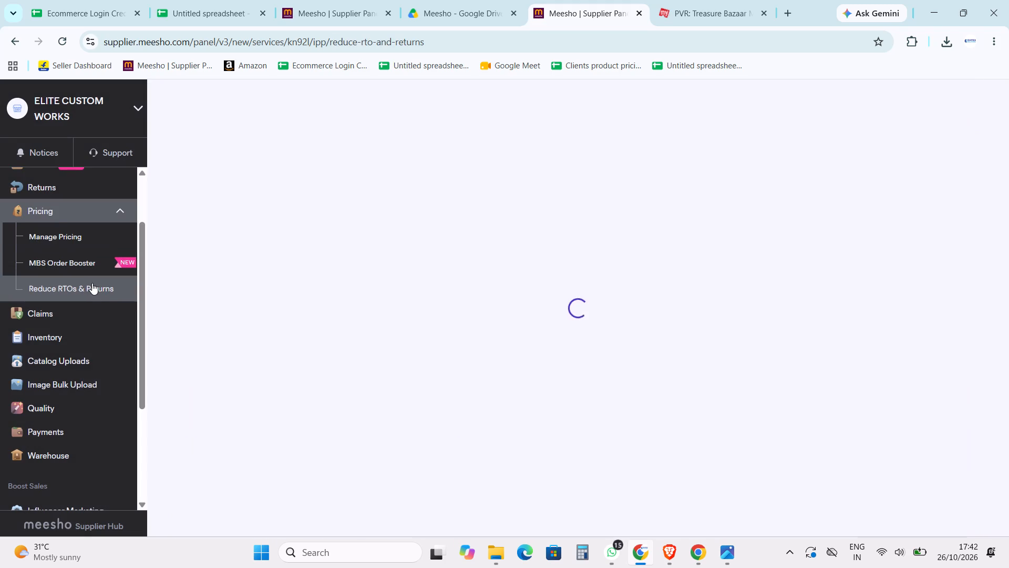
{"action": "scroll", "coordinate": [613, 307], "scroll_direction": "down", "scroll_amount": 2}
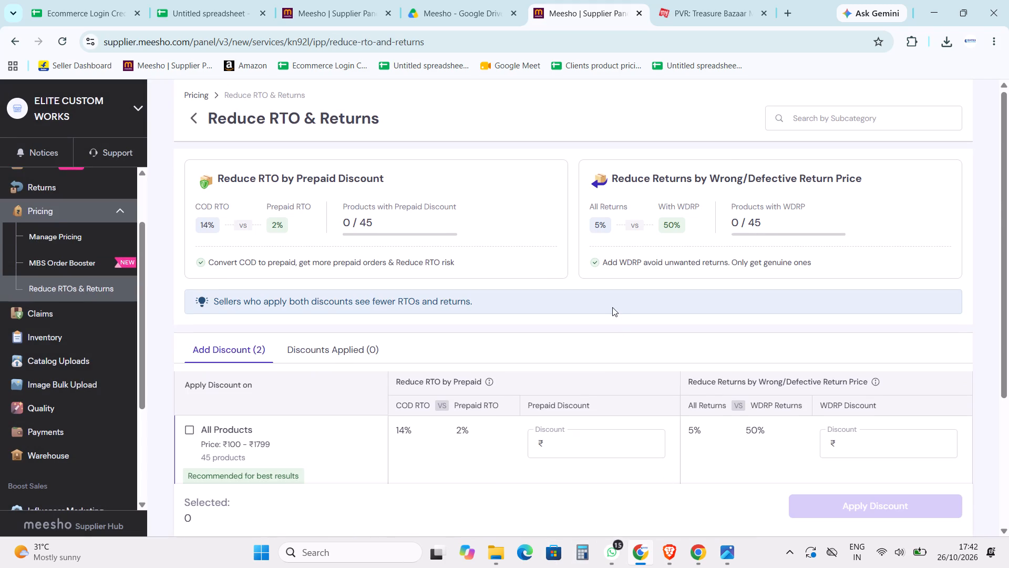
{"action": "scroll", "coordinate": [612, 307], "scroll_direction": "down", "scroll_amount": 20}
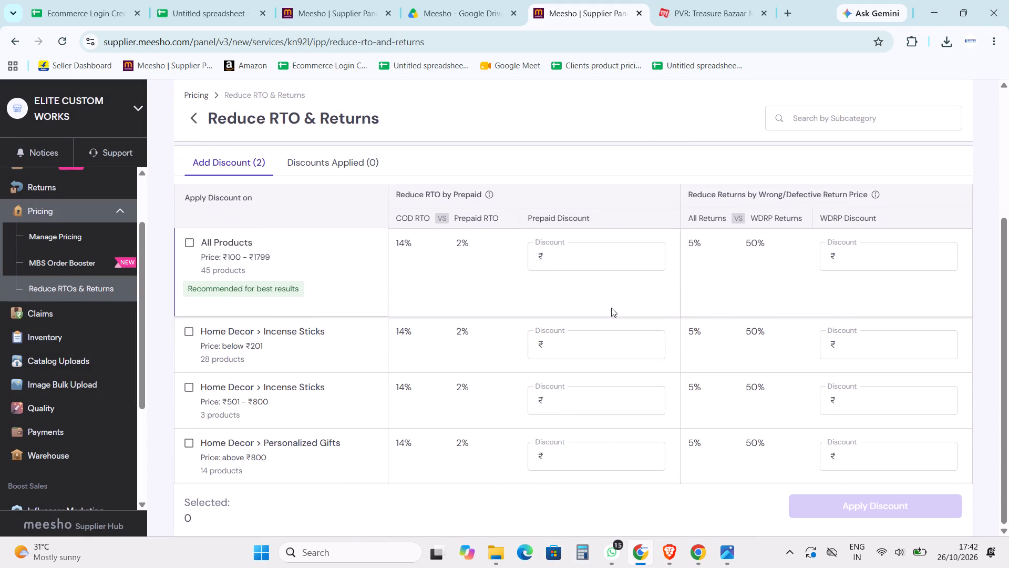
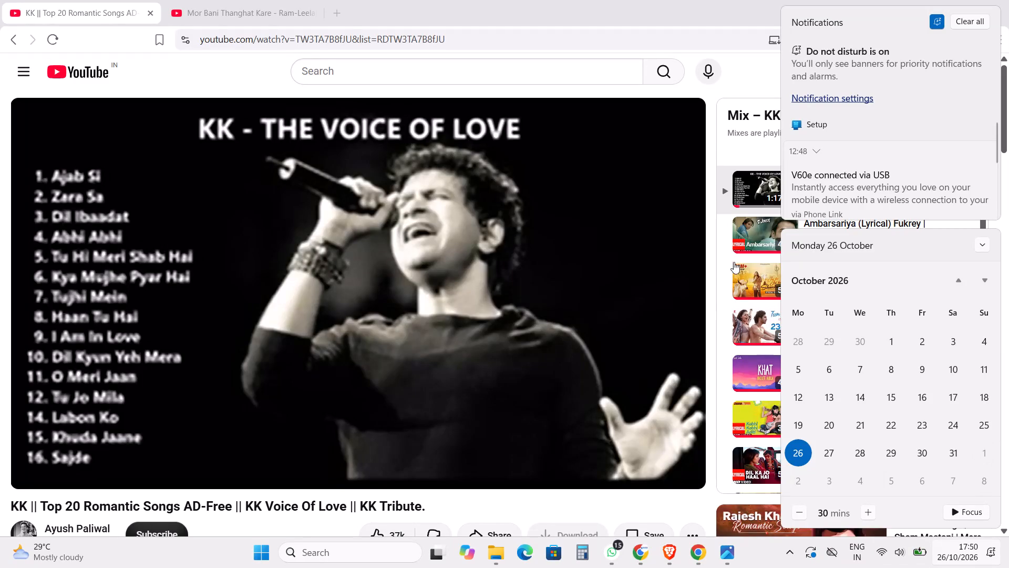
Pause the KK romantic songs video and minimize Brave to return to the Meesho supplier panel in Chrome.
{"action": "left_click", "coordinate": [471, 238]}
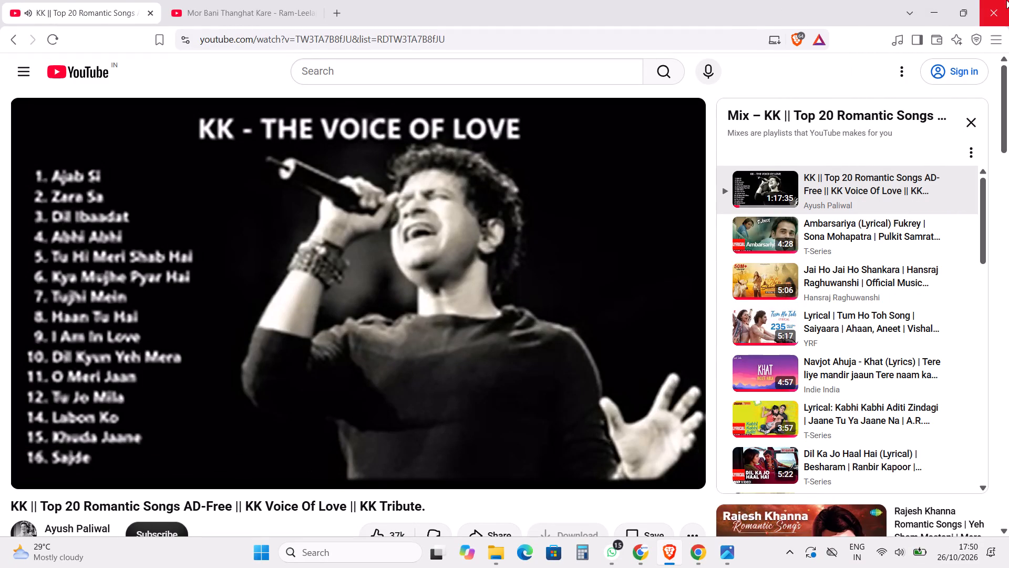
{"action": "left_click", "coordinate": [424, 221]}
{"action": "left_click", "coordinate": [936, 9]}
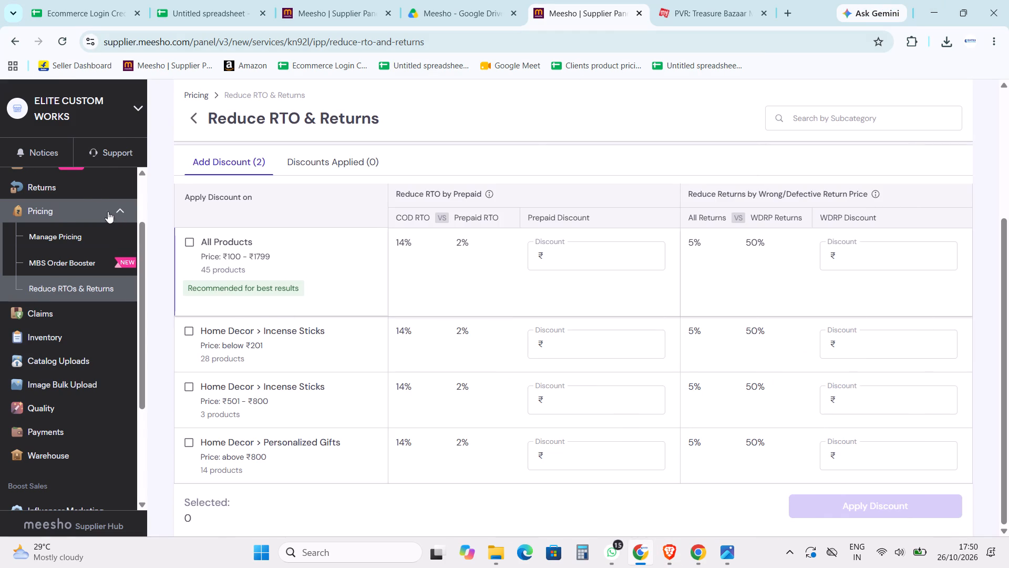
Reopen the pending orders page of the account.
{"action": "scroll", "coordinate": [75, 207], "scroll_direction": "up", "scroll_amount": 3}
{"action": "left_click", "coordinate": [81, 250]}
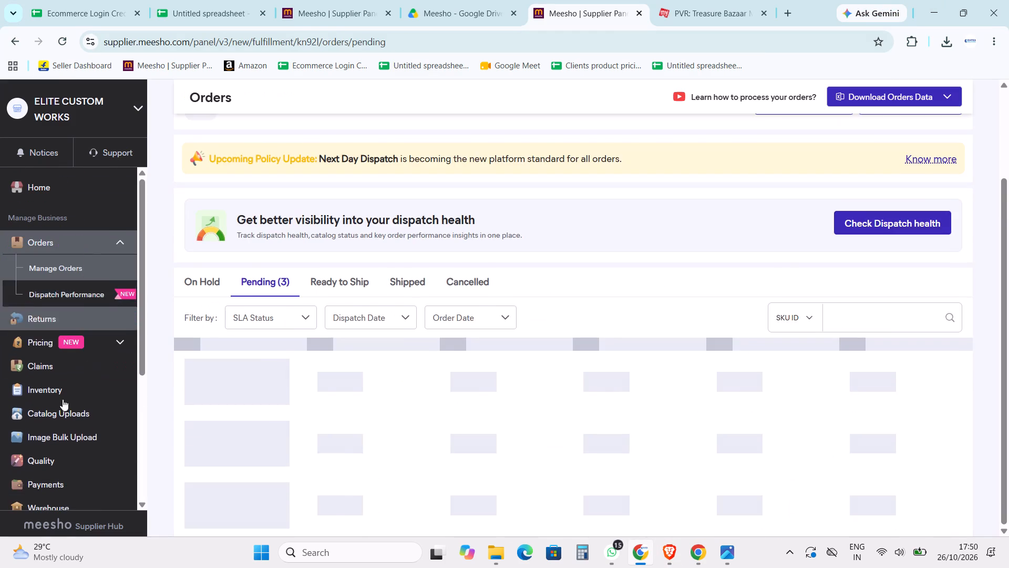
Open the Business Dashboard and show the Business Overview for the Last 30 Days.
{"action": "scroll", "coordinate": [67, 448], "scroll_direction": "down", "scroll_amount": 8}
{"action": "left_click", "coordinate": [100, 499]}
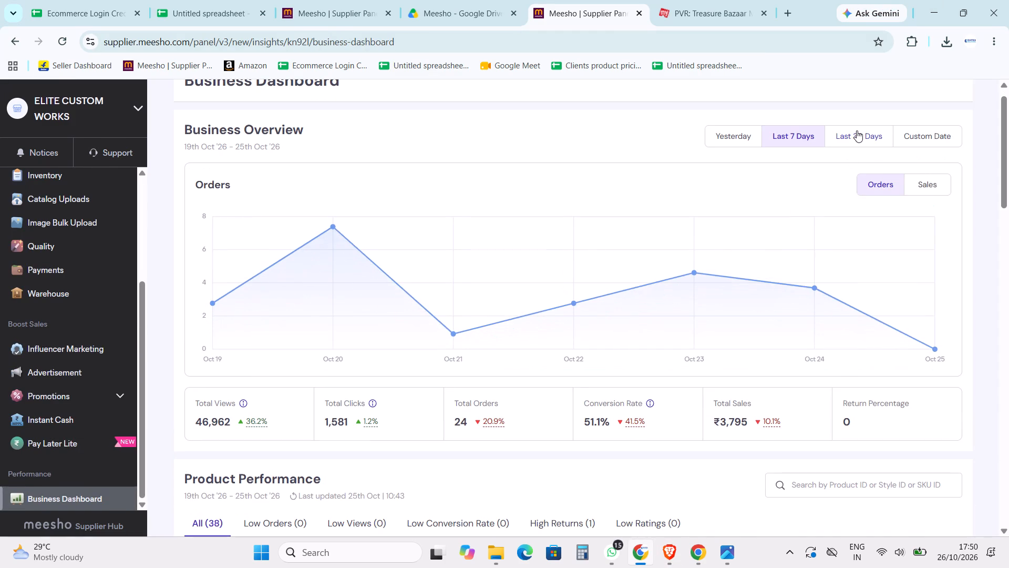
{"action": "left_click", "coordinate": [857, 130]}
{"action": "left_click", "coordinate": [851, 133]}
{"action": "left_click", "coordinate": [857, 136]}
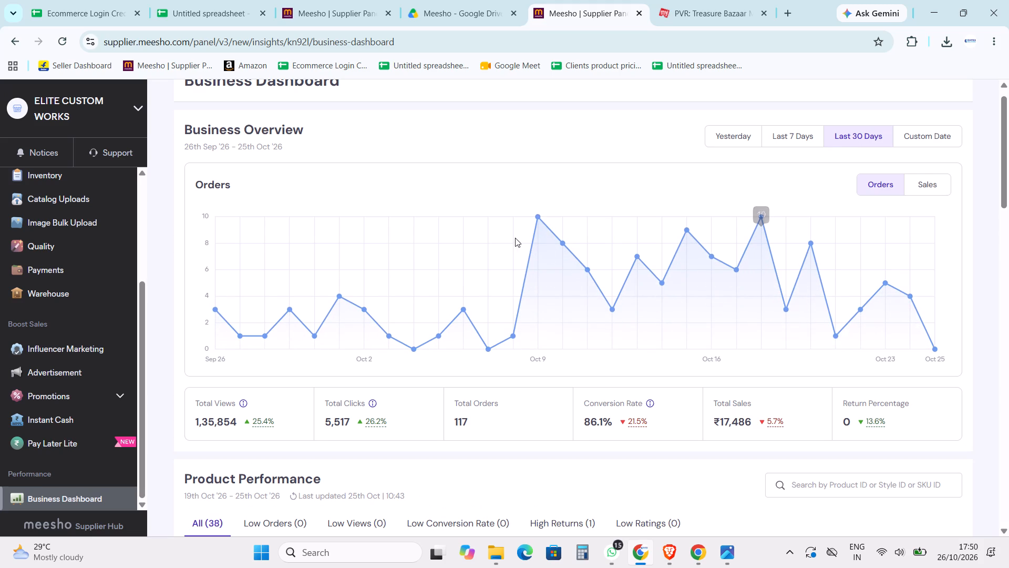
Examine the views, clicks, orders, conversions and sales of each product in the Product Performance table.
{"action": "scroll", "coordinate": [490, 263], "scroll_direction": "down", "scroll_amount": 5}
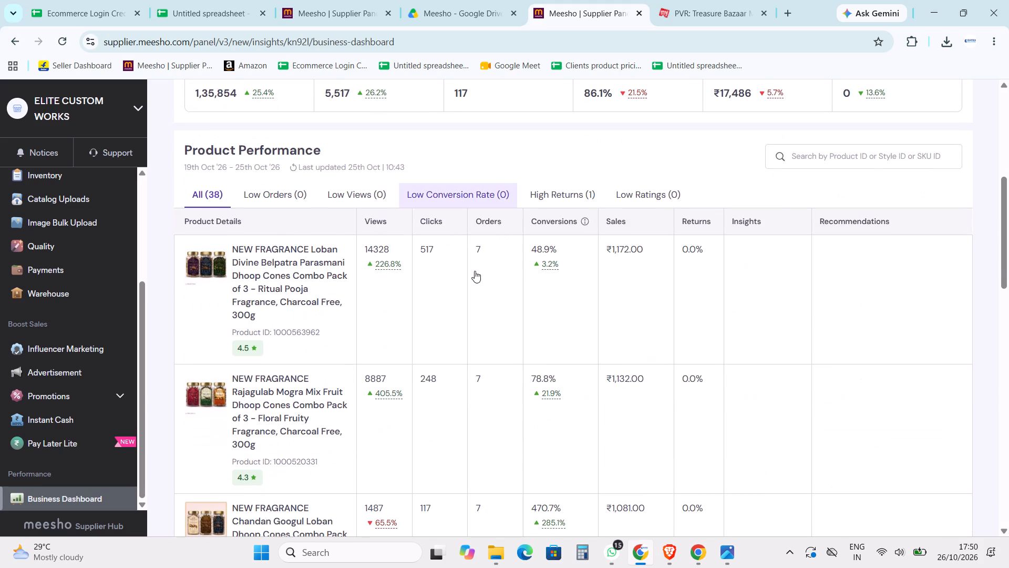
{"action": "scroll", "coordinate": [475, 271], "scroll_direction": "up", "scroll_amount": 2}
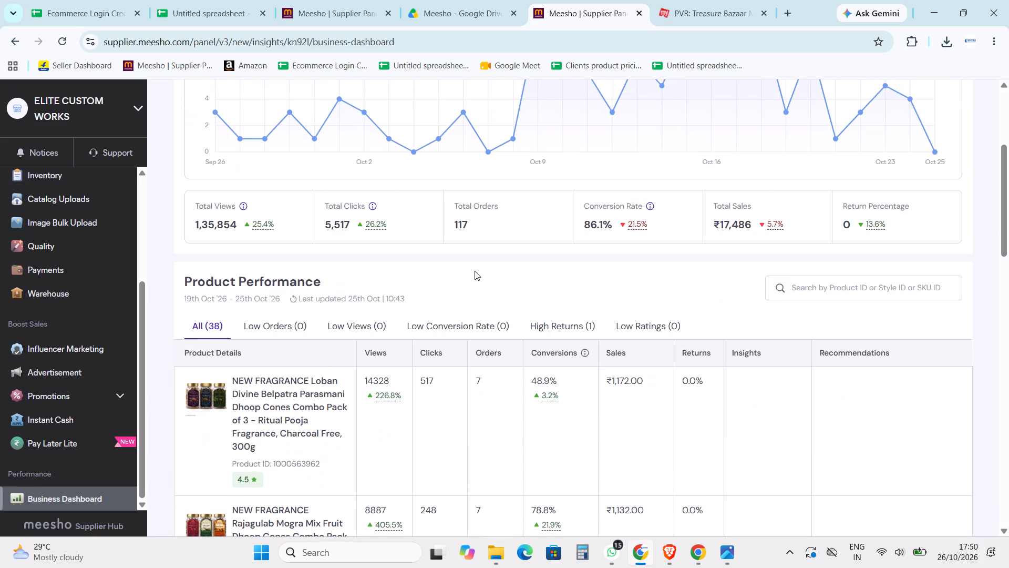
{"action": "scroll", "coordinate": [475, 271], "scroll_direction": "down", "scroll_amount": 6}
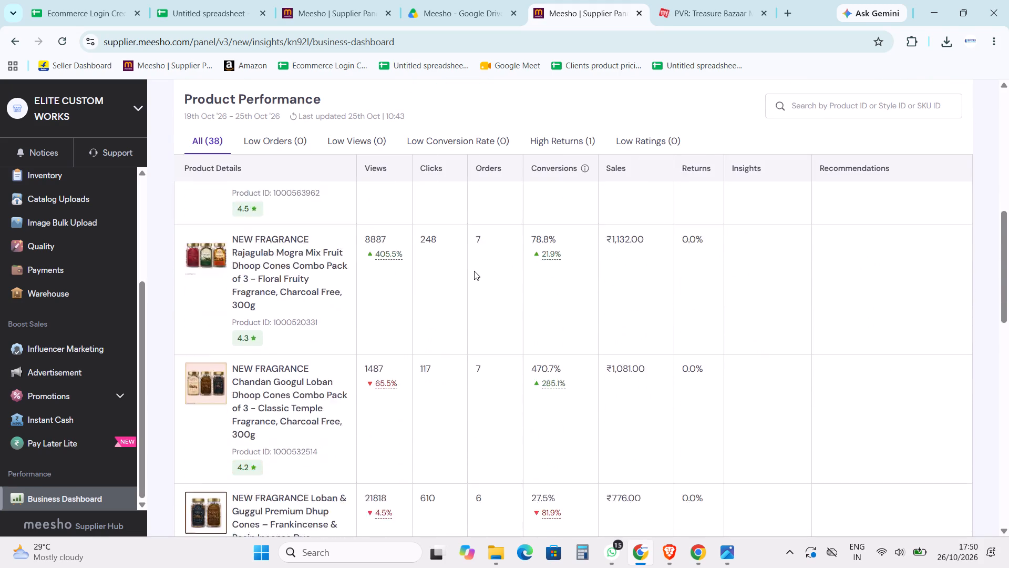
{"action": "scroll", "coordinate": [474, 268], "scroll_direction": "down", "scroll_amount": 15}
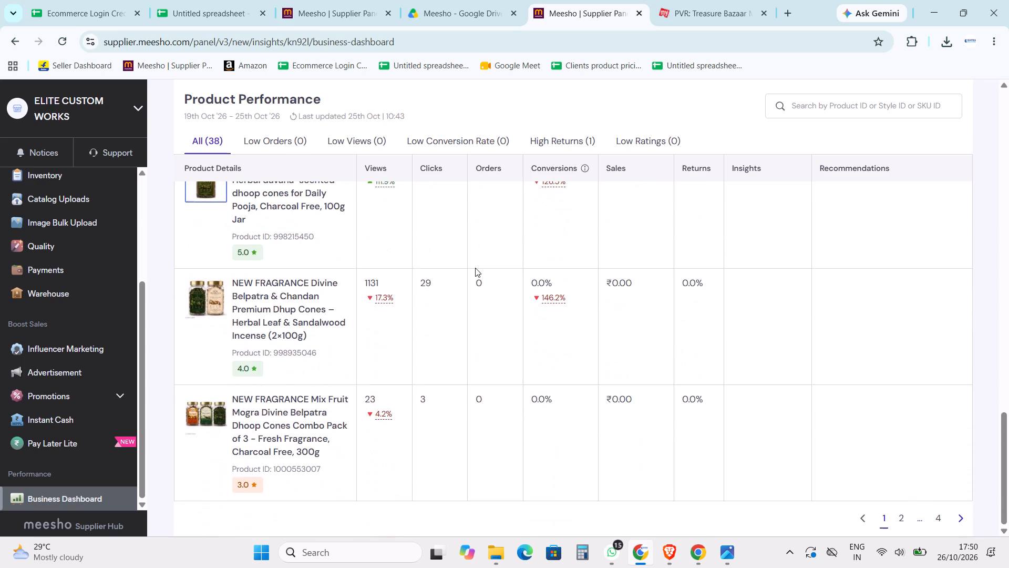
{"action": "scroll", "coordinate": [475, 268], "scroll_direction": "up", "scroll_amount": 7}
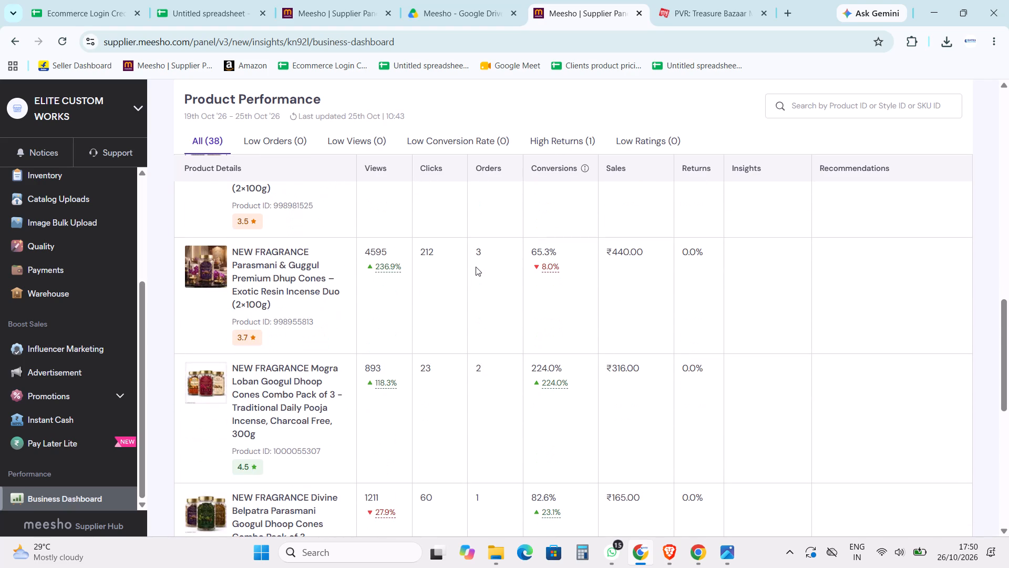
{"action": "scroll", "coordinate": [476, 267], "scroll_direction": "up", "scroll_amount": 2}
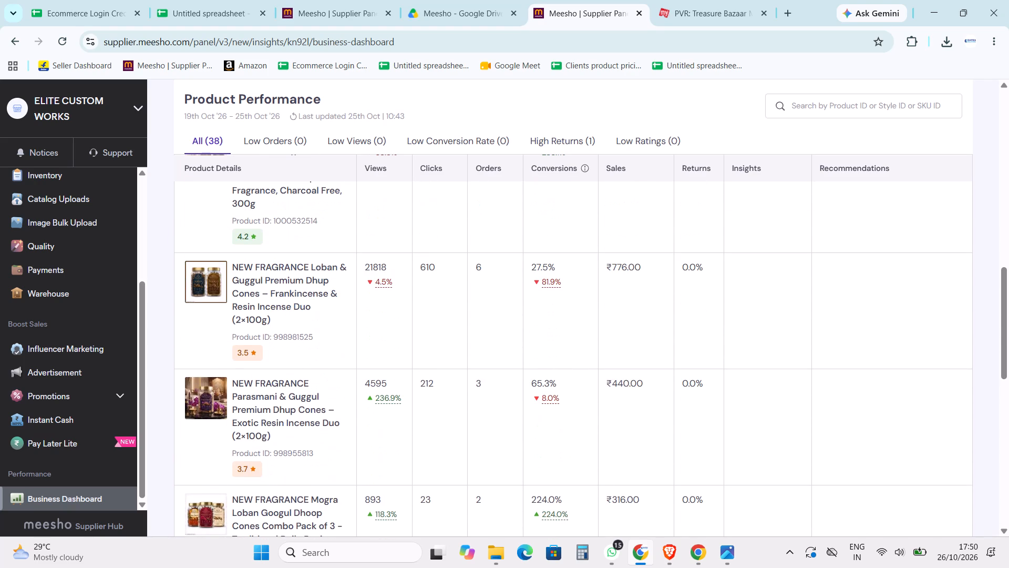
Close Chrome, the 11-500kb.jpeg photo and the Combo - 1 folder to return to the desktop.
{"action": "left_click", "coordinate": [1008, 0]}
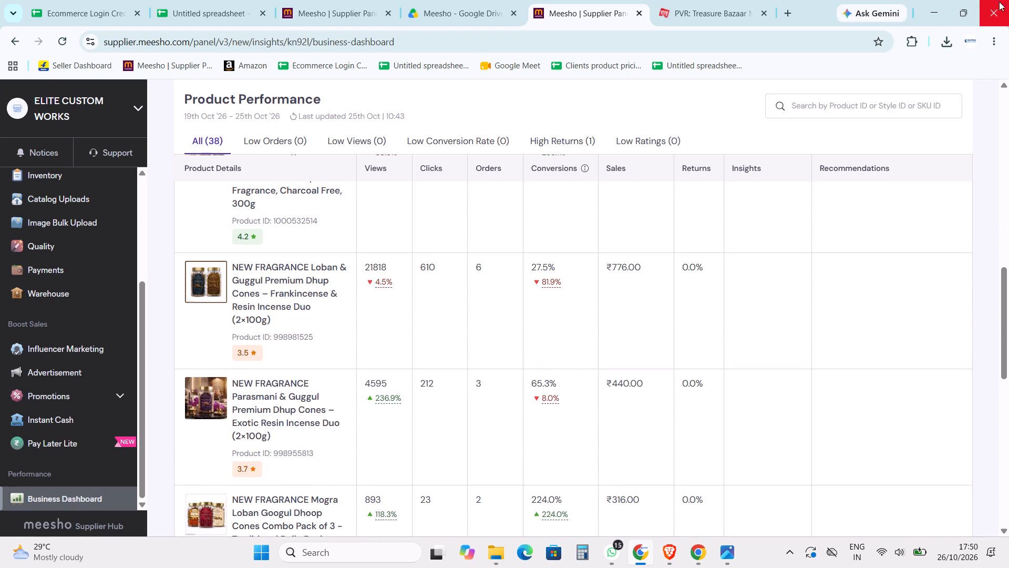
{"action": "left_click", "coordinate": [1008, 0]}
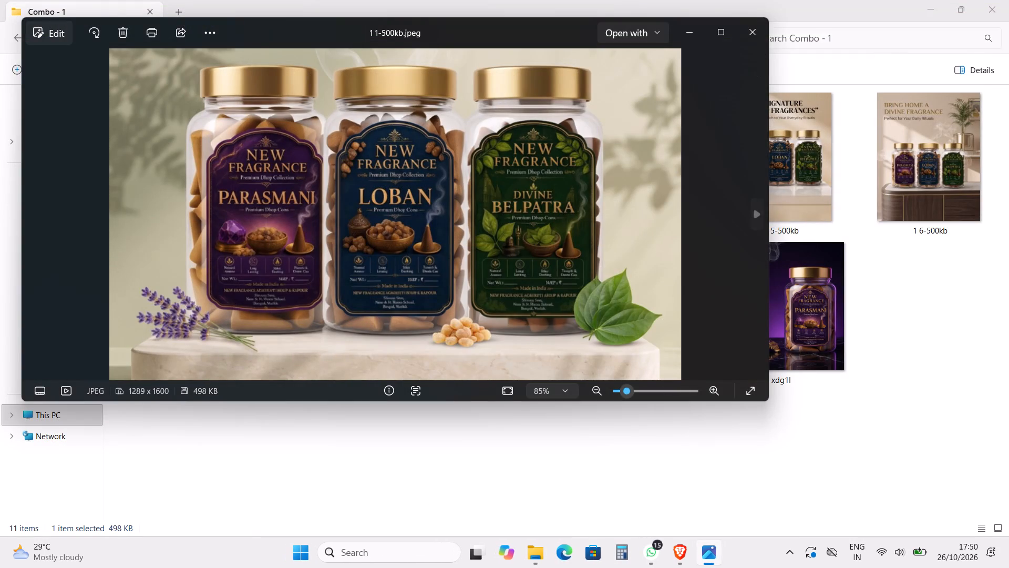
{"action": "left_click", "coordinate": [756, 32]}
{"action": "left_click", "coordinate": [1003, 0]}
{"action": "left_click", "coordinate": [689, 218]}
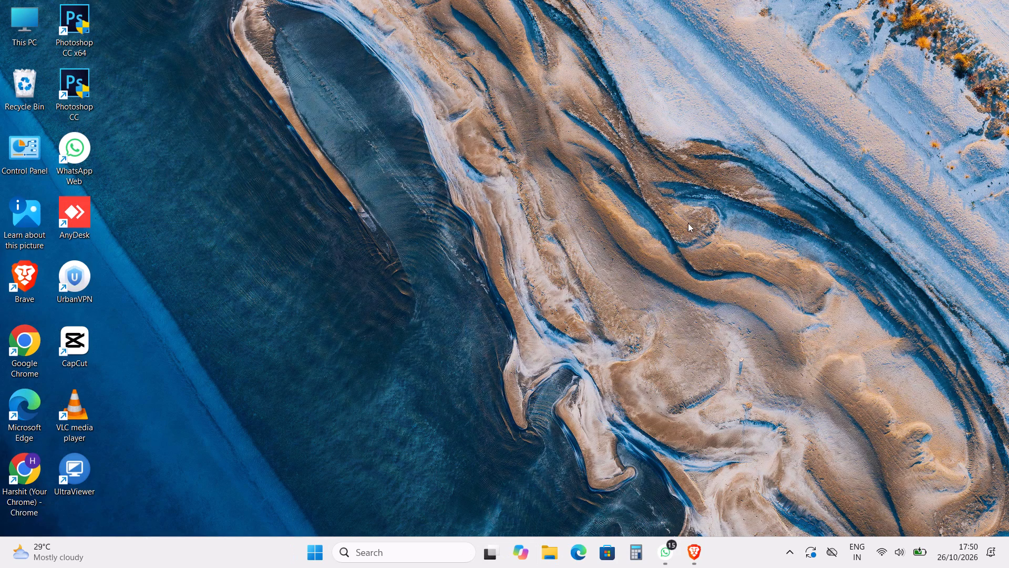